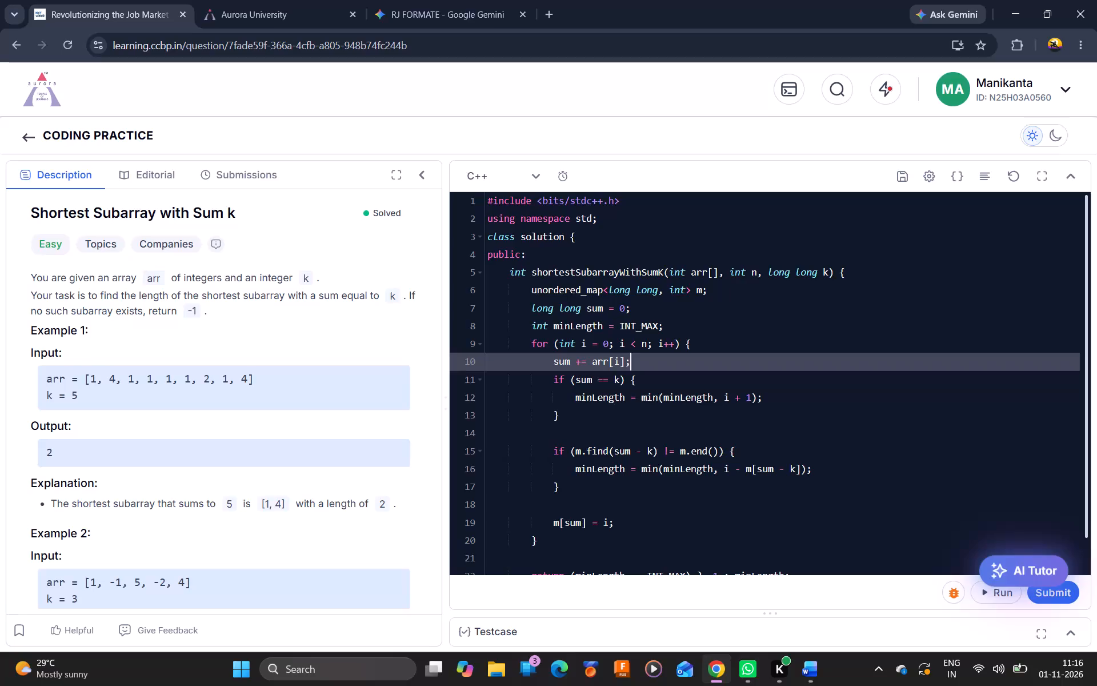
Remove the three blank lines from the C++ solution: before the m.find check, before m[sum] = i, and before the return statement.
left_click(504, 444)
key("Up")
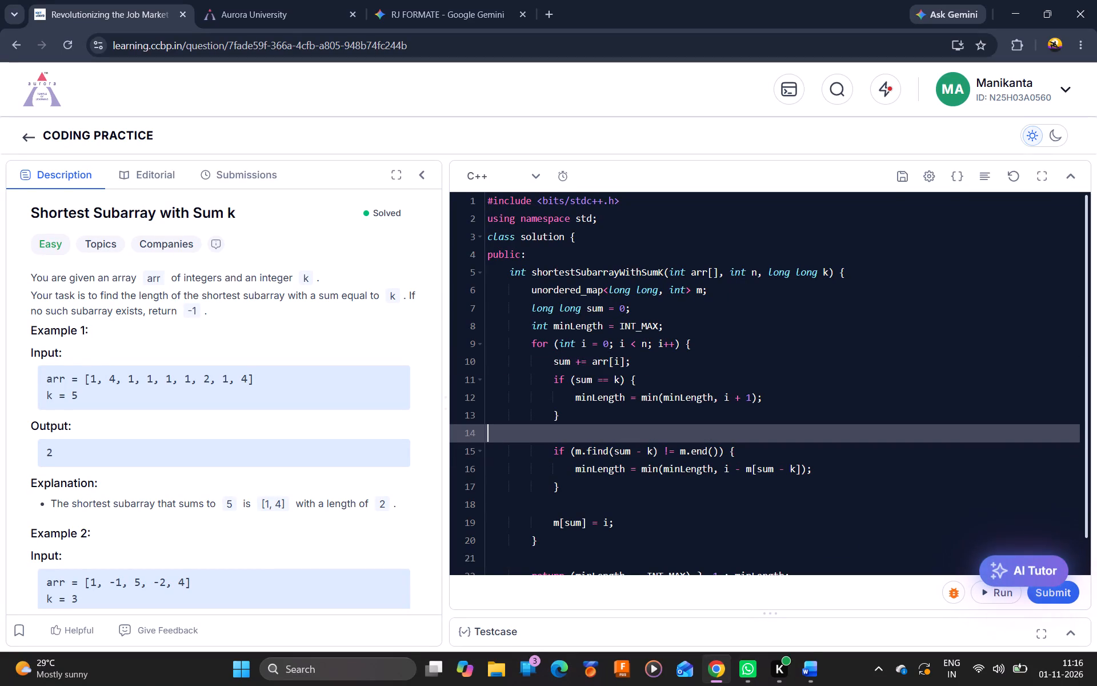
key("BackSpace")
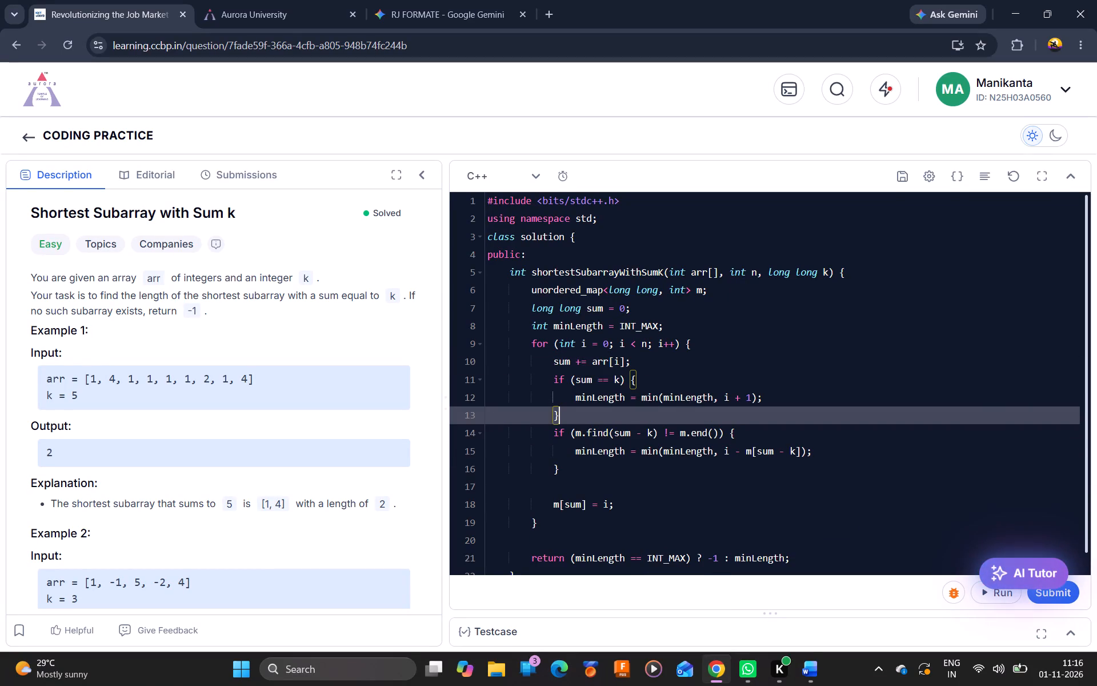
left_click(502, 484)
key("BackSpace")
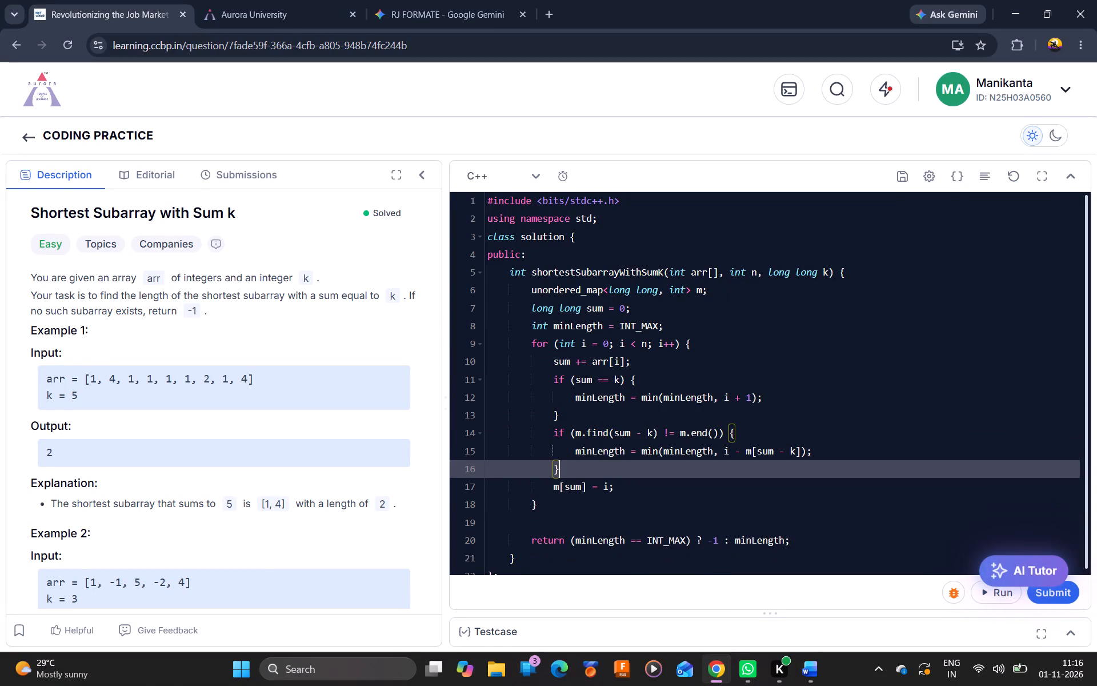
left_click(492, 531)
key("BackSpace")
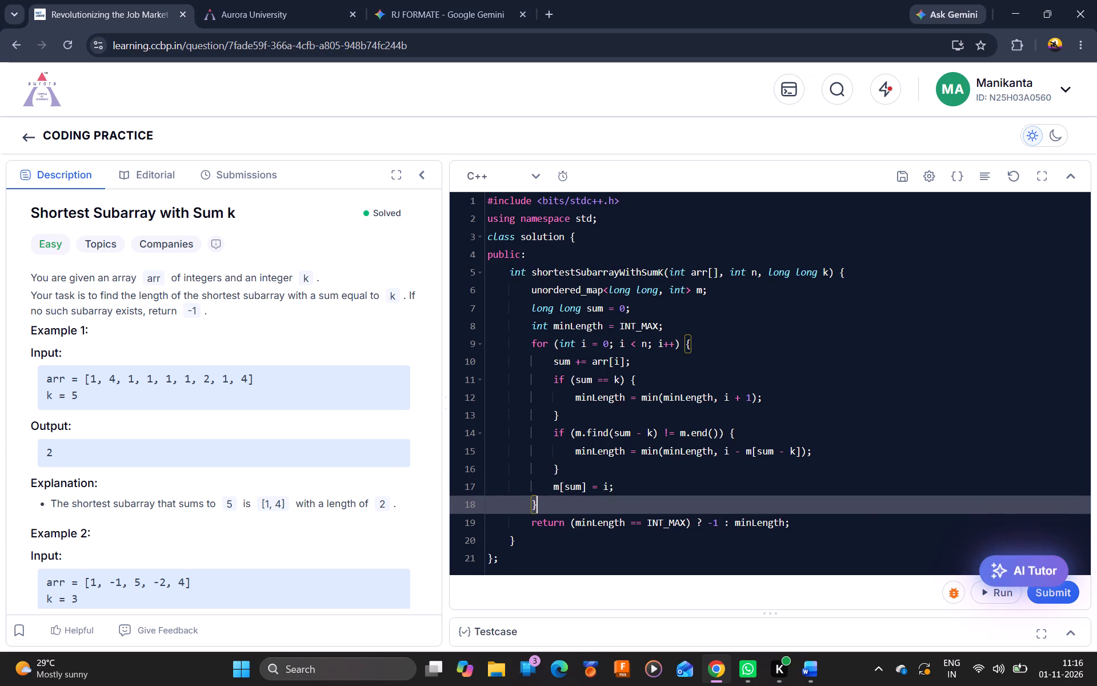
Capture the whole code editor with the account header above it using Google Lens, copy it as an image, and close Lens.
scroll(588, 519, "down", 2)
right_click(363, 303)
left_click(466, 476)
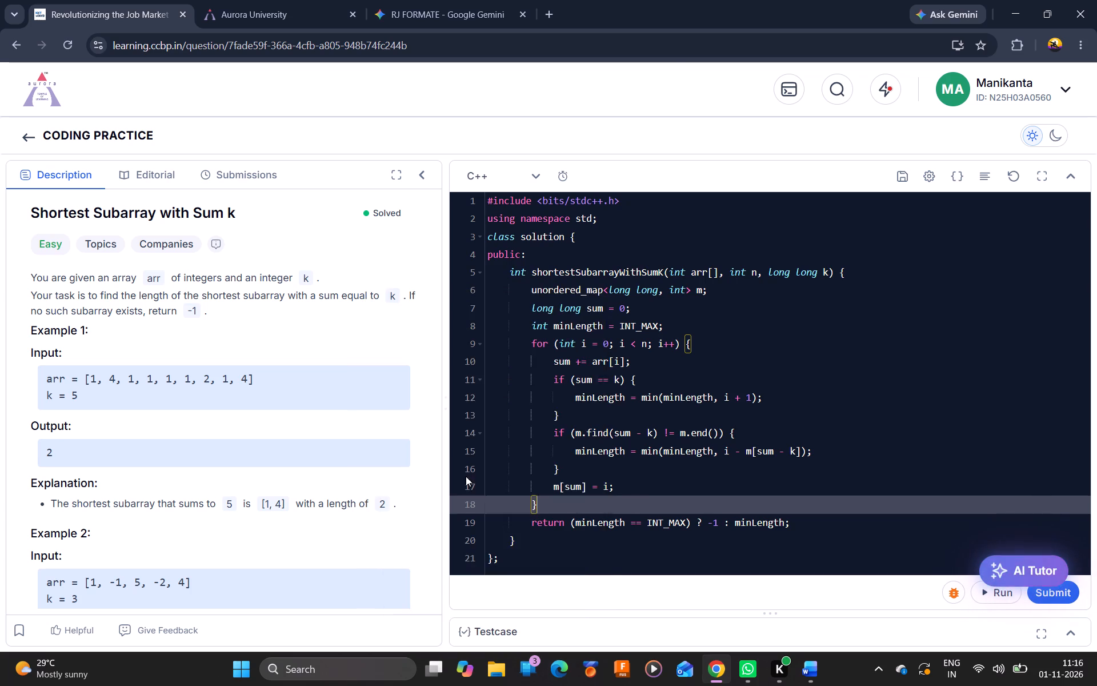
left_click_drag(442, 149, 858, 535)
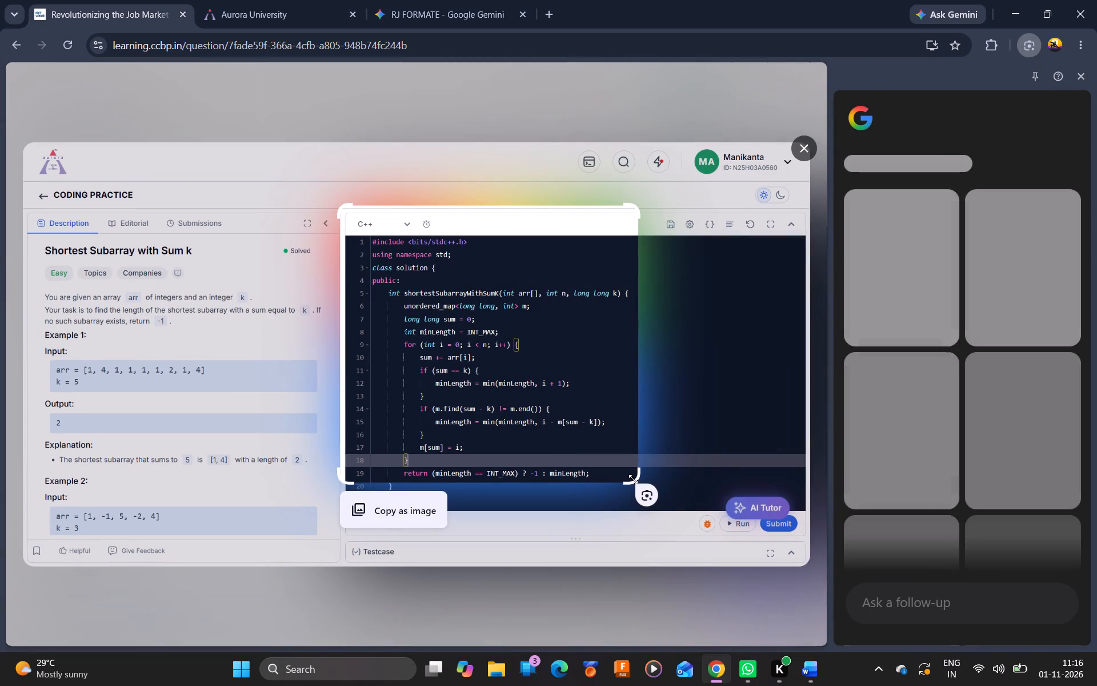
left_click_drag(633, 479, 802, 508)
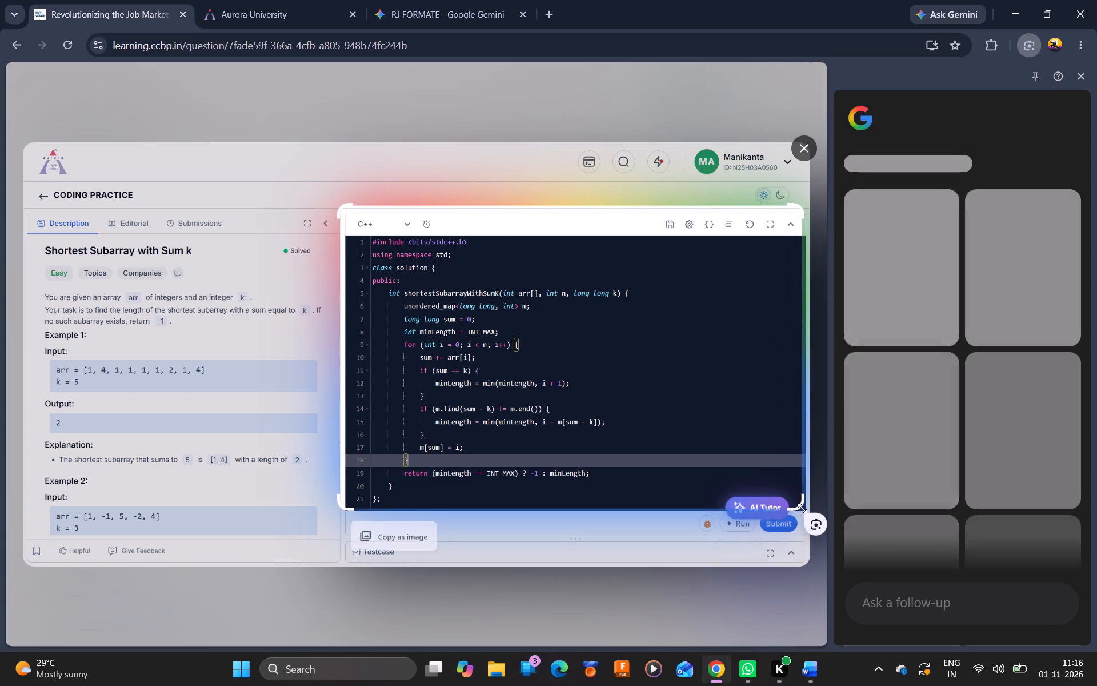
left_click_drag(799, 205, 814, 139)
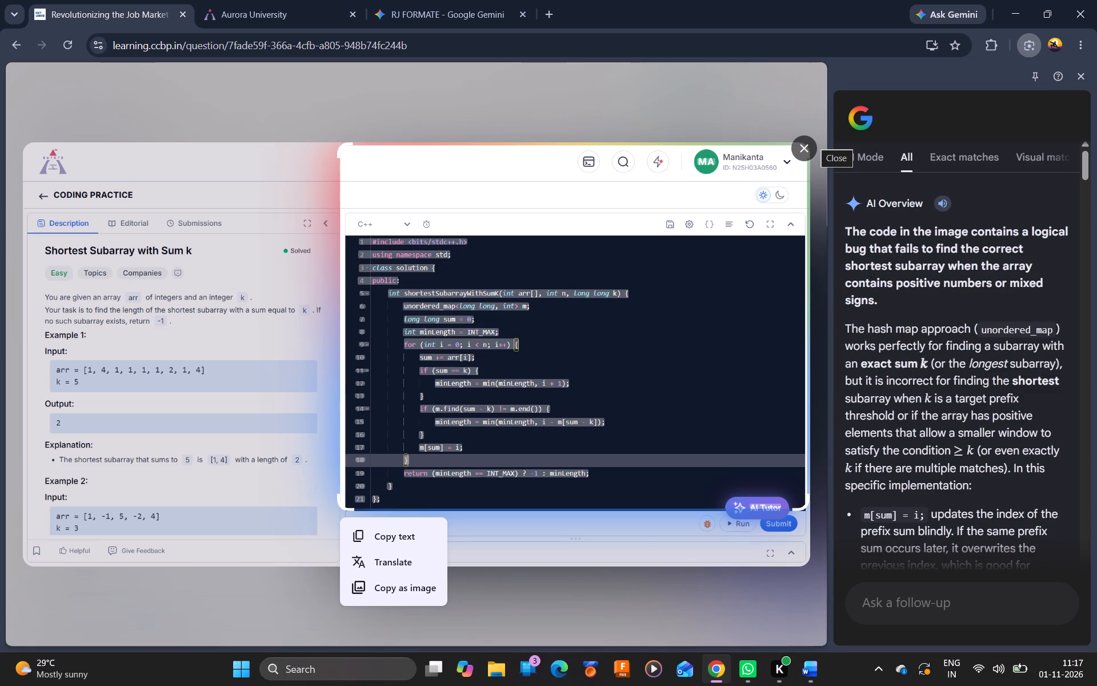
left_click(383, 588)
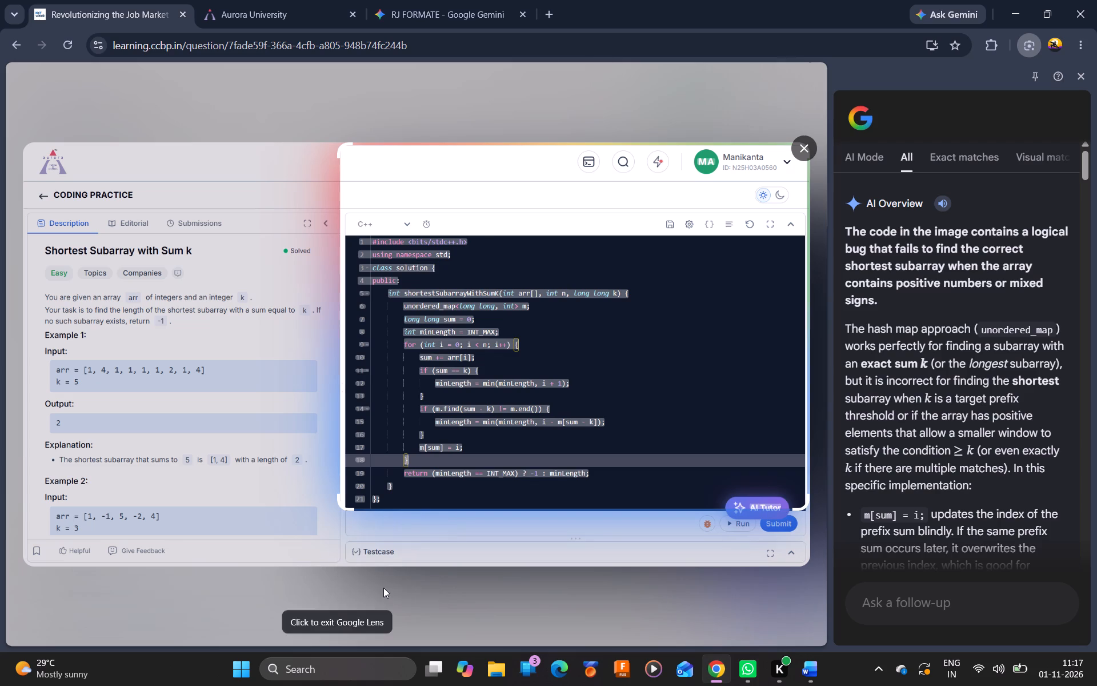
left_click(1088, 81)
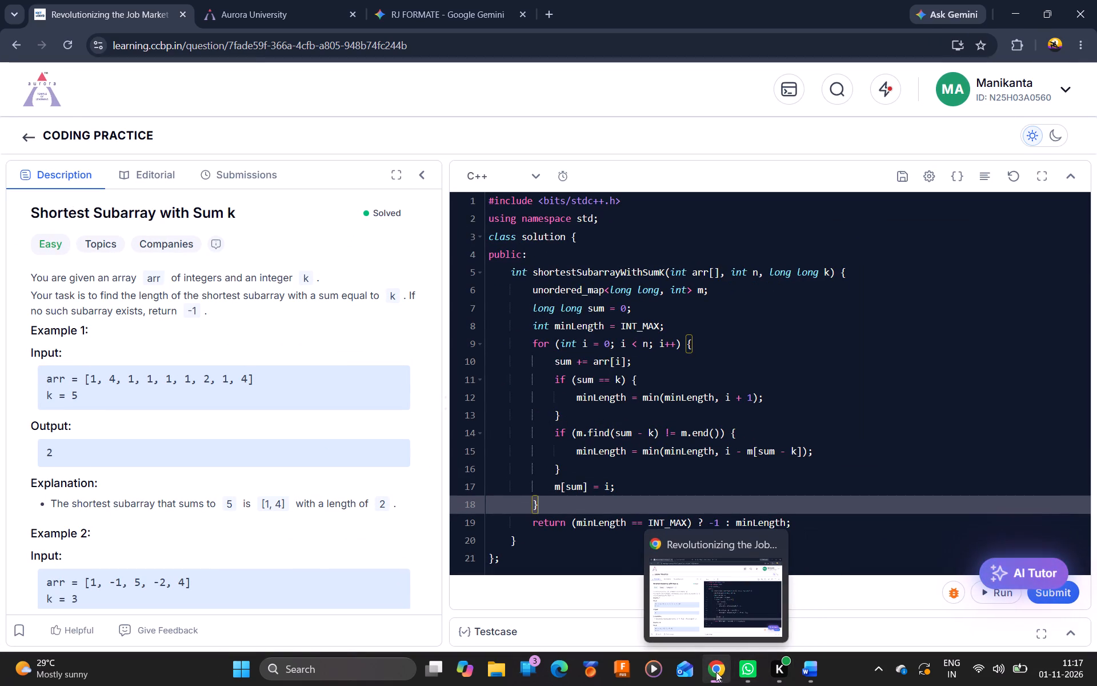
Switch to the lab Report 1 document in Word and paste the code image on a new line below 2.2 A. Implementation (Code).
left_click(812, 664)
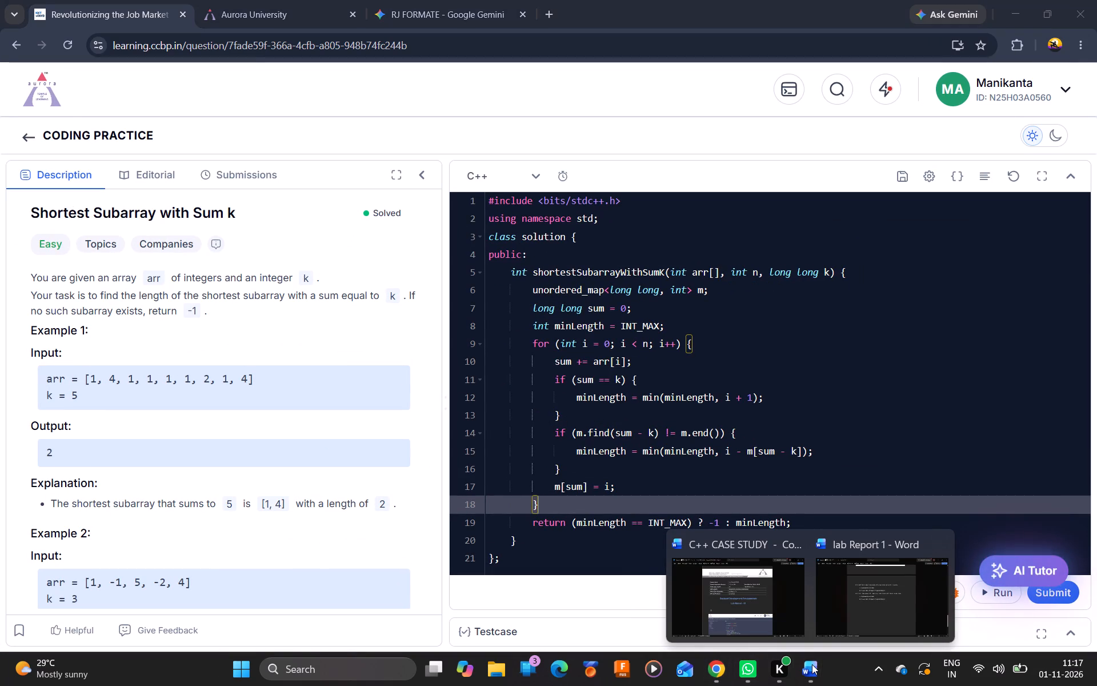
left_click(871, 600)
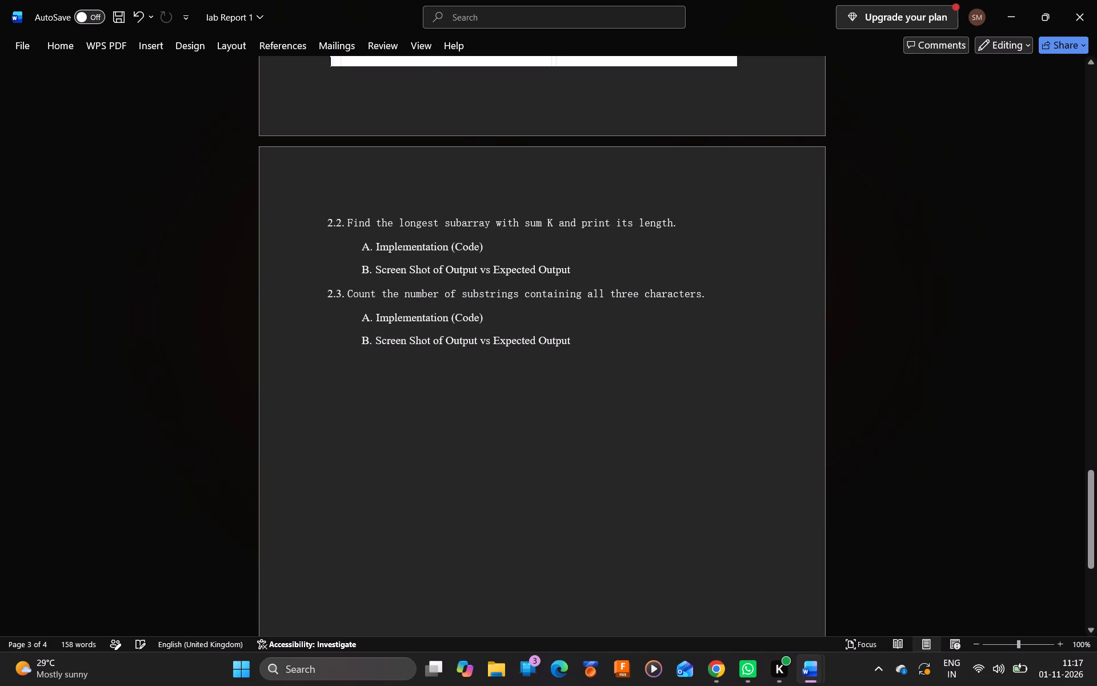
left_click(504, 241)
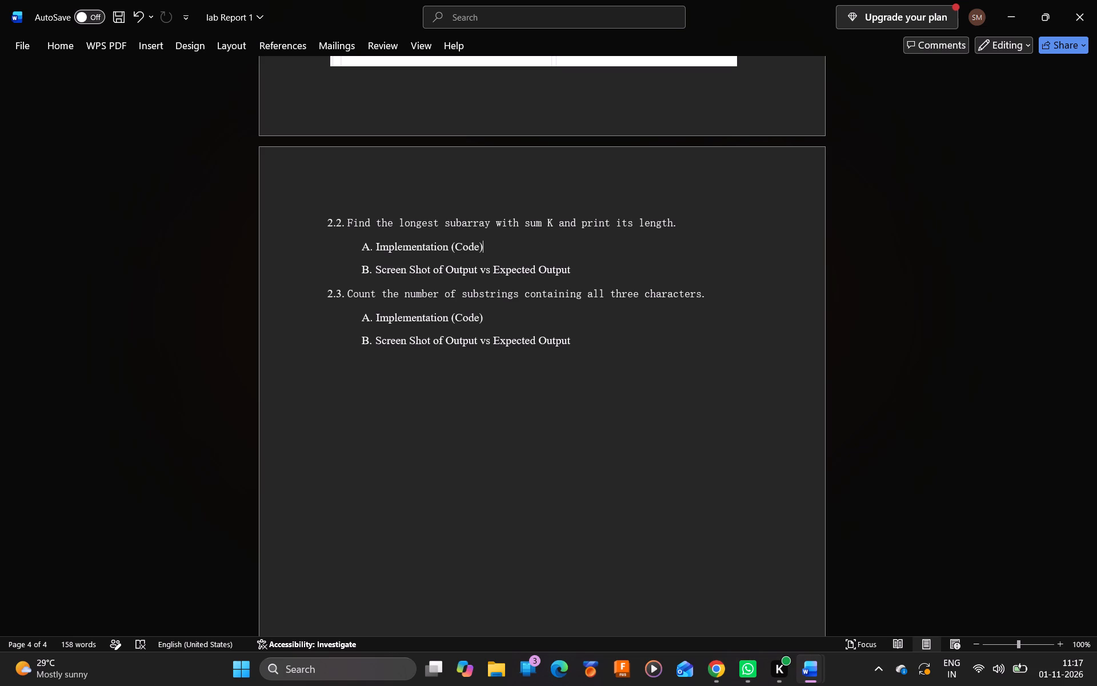
key("shift+Return")
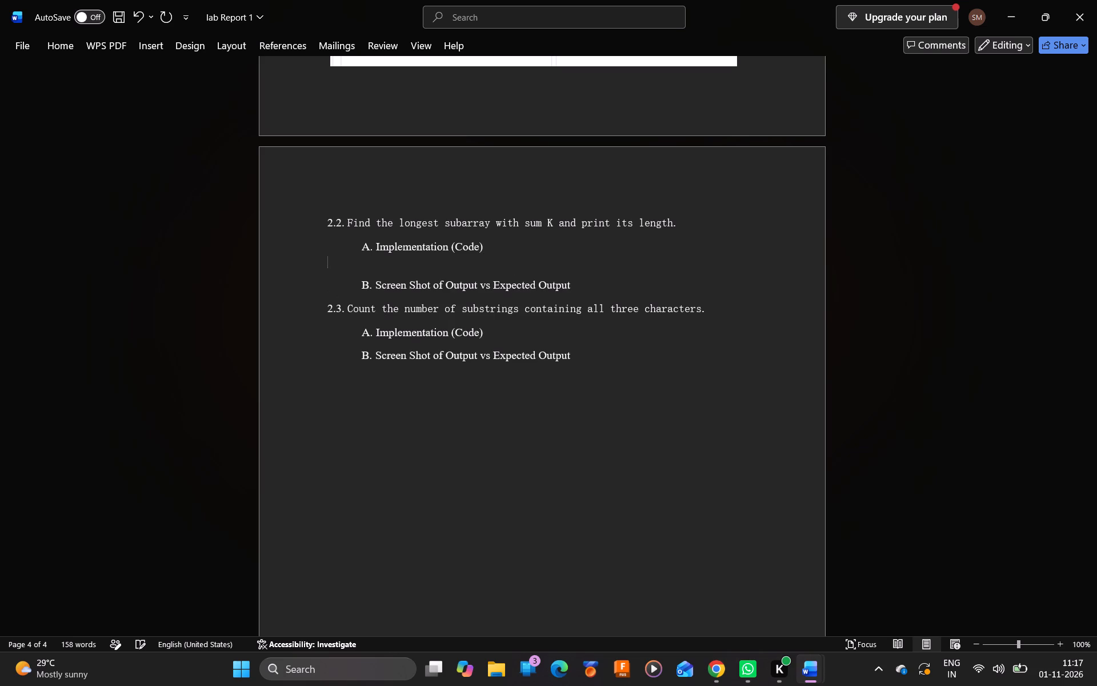
key("ctrl+v")
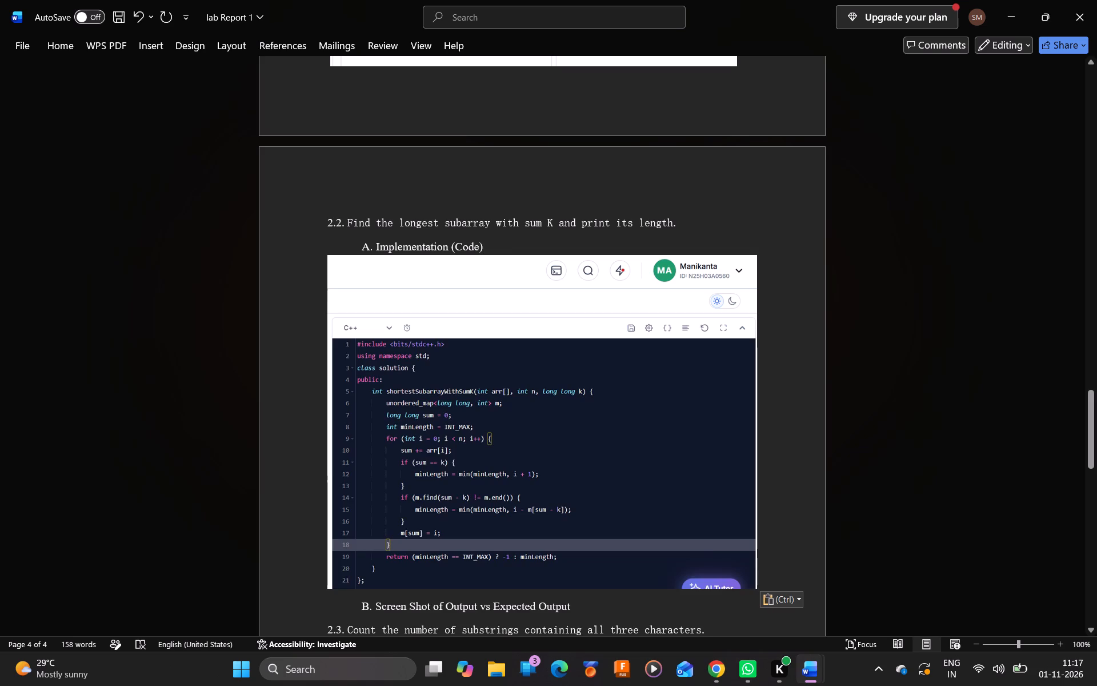
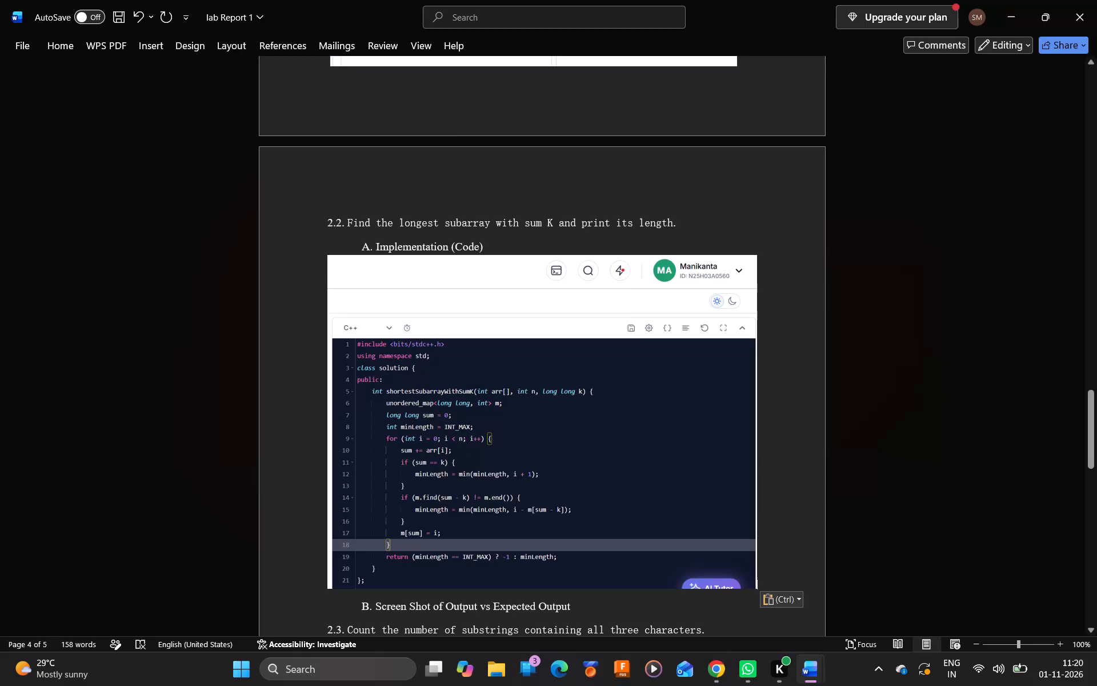
Switch to the Shortest Subarray with Sum k problem in Chrome, run the code, and enlarge the Testcase results to full height.
scroll(579, 389, "down", 3)
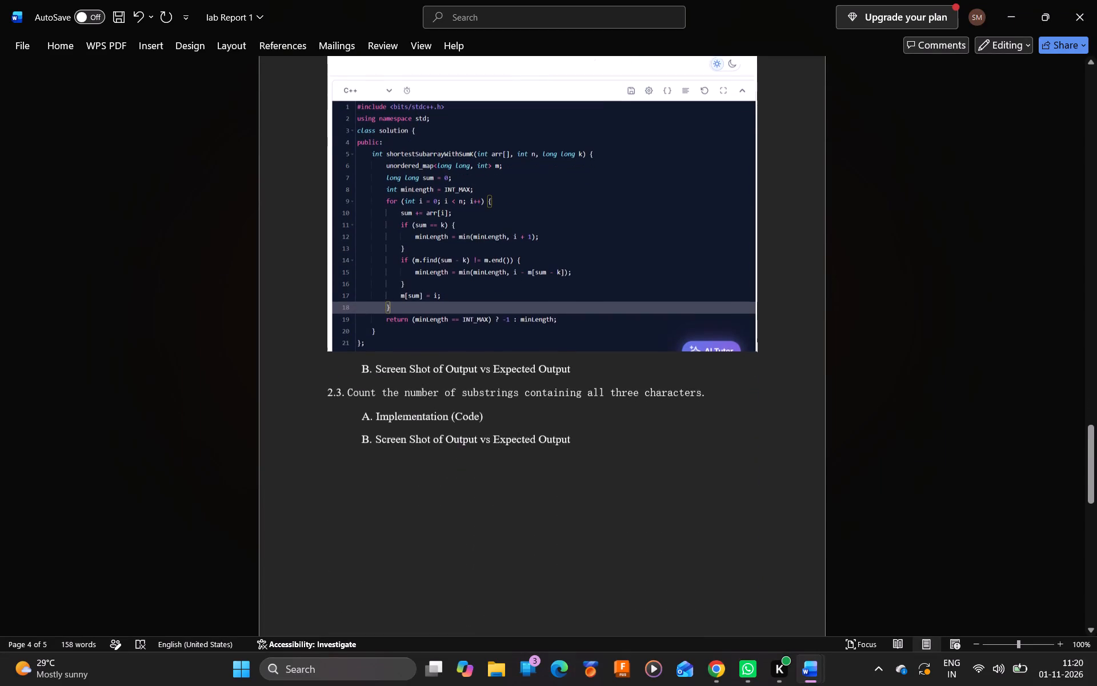
scroll(579, 389, "down", 1)
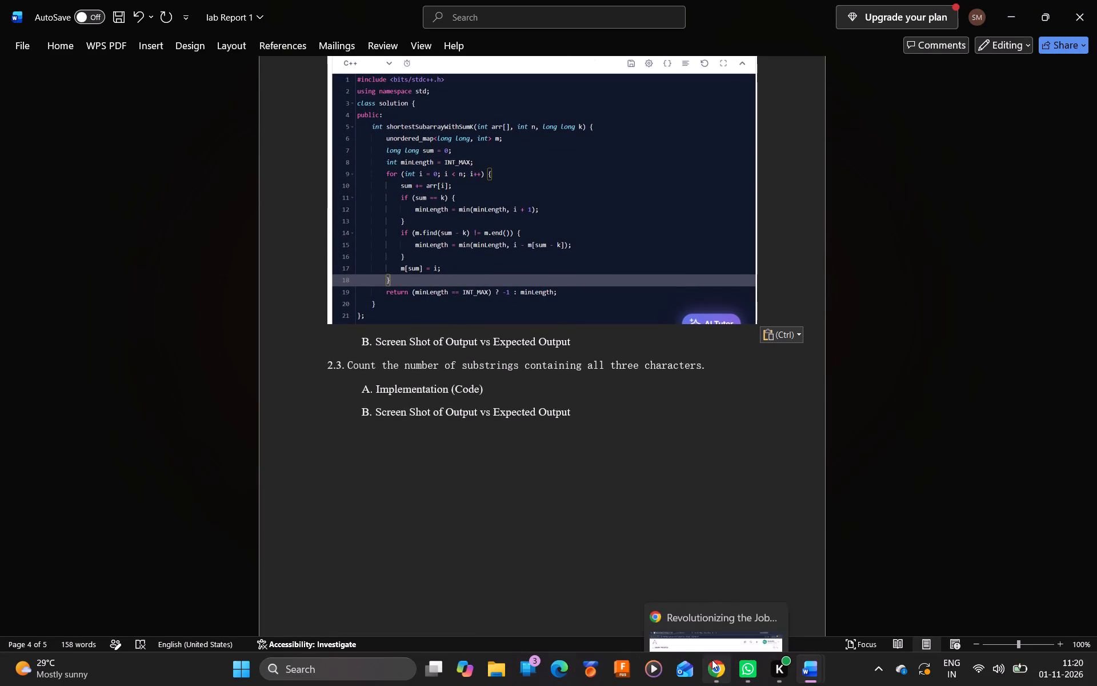
left_click(712, 594)
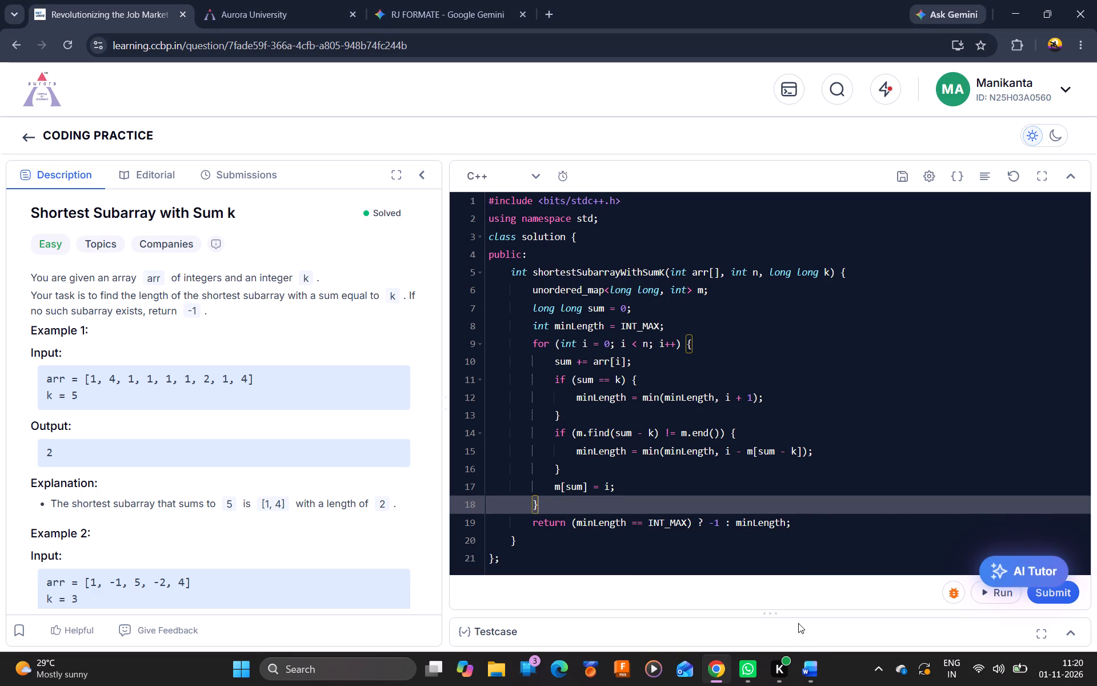
left_click(984, 599)
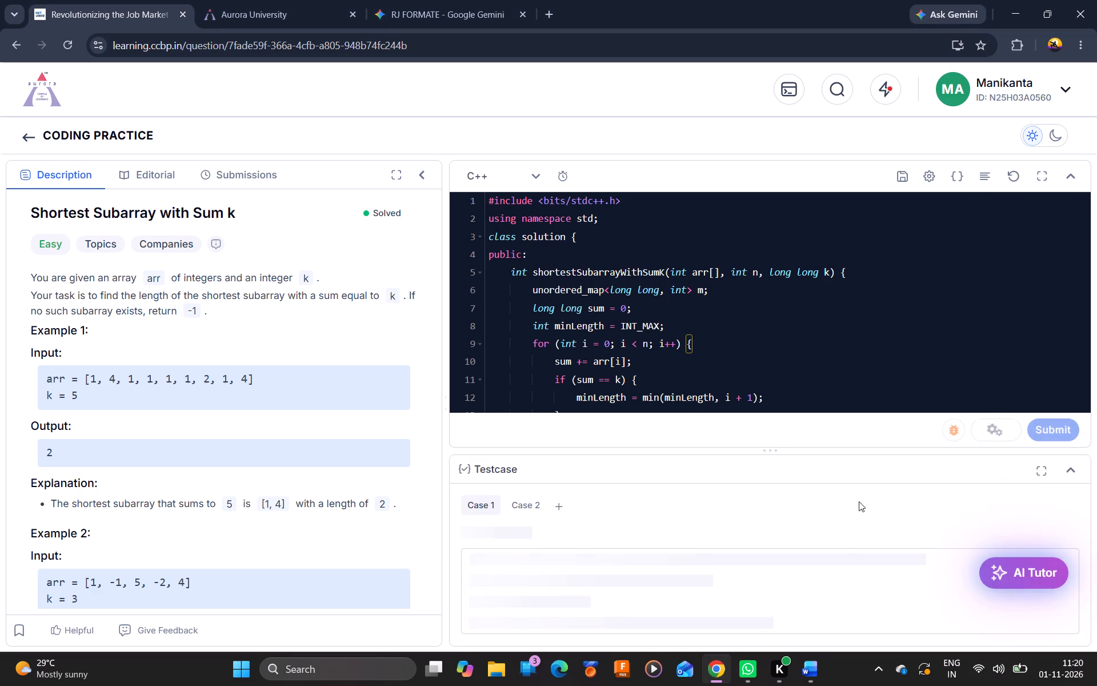
left_click_drag(771, 448, 781, 249)
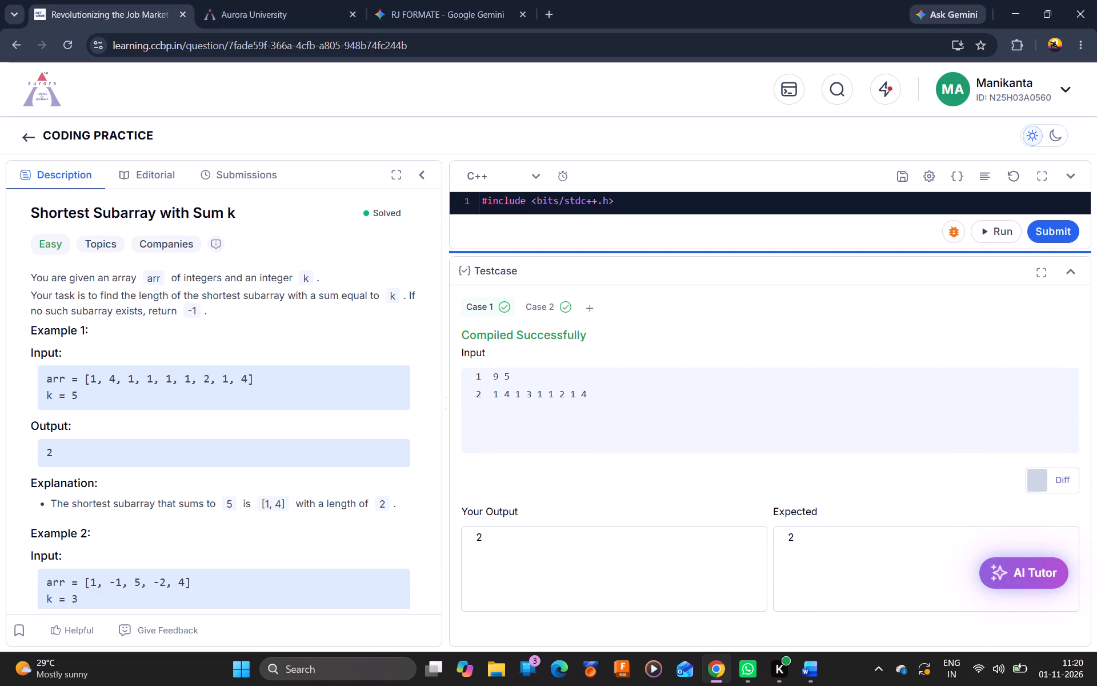
left_click_drag(781, 249, 791, 111)
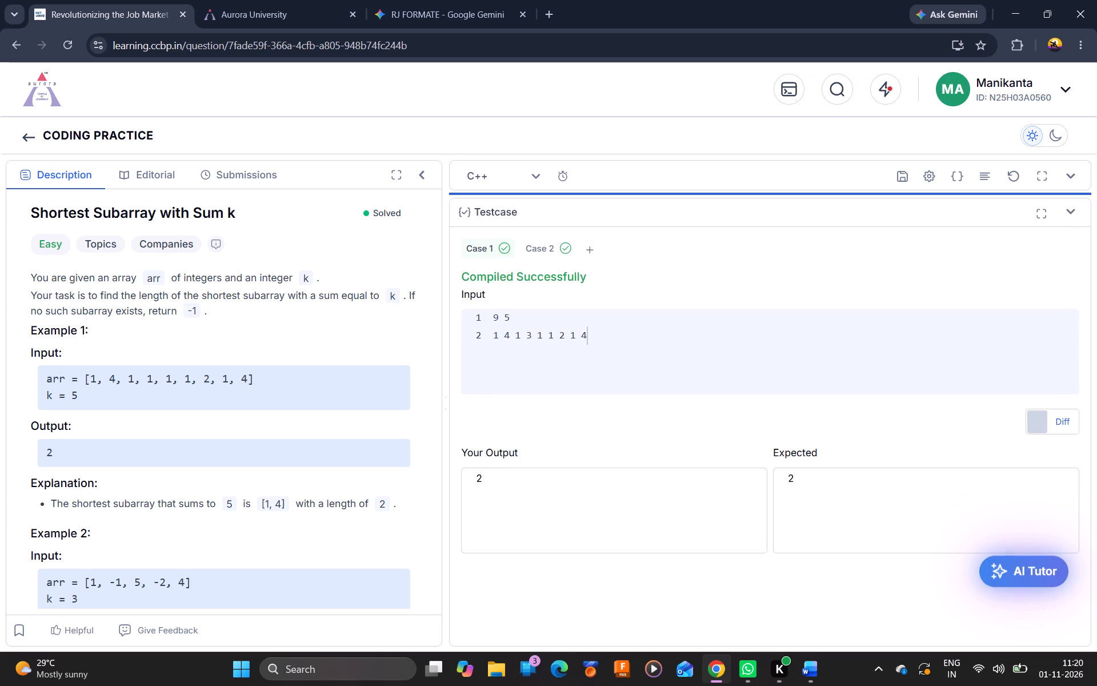
left_click_drag(791, 111, 791, 97)
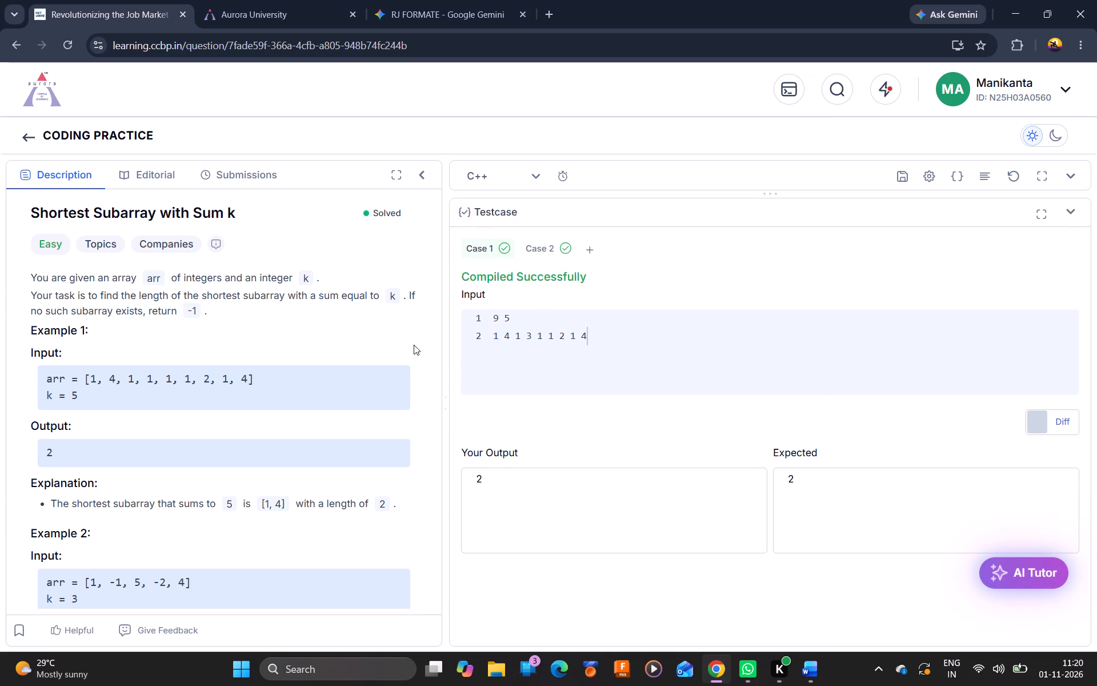
Capture the Testcase results, from the Testcase heading to the Your Output and Expected boxes, using Google Lens, copy as image, and close Lens.
right_click(414, 345)
left_click(511, 469)
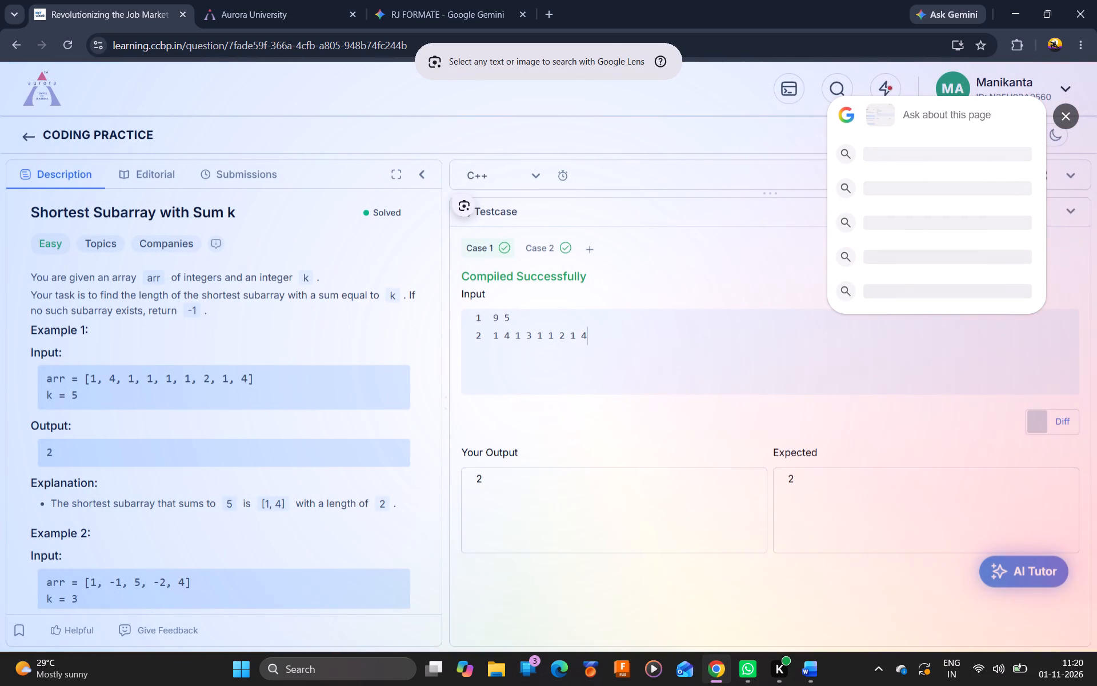
left_click_drag(448, 189, 971, 535)
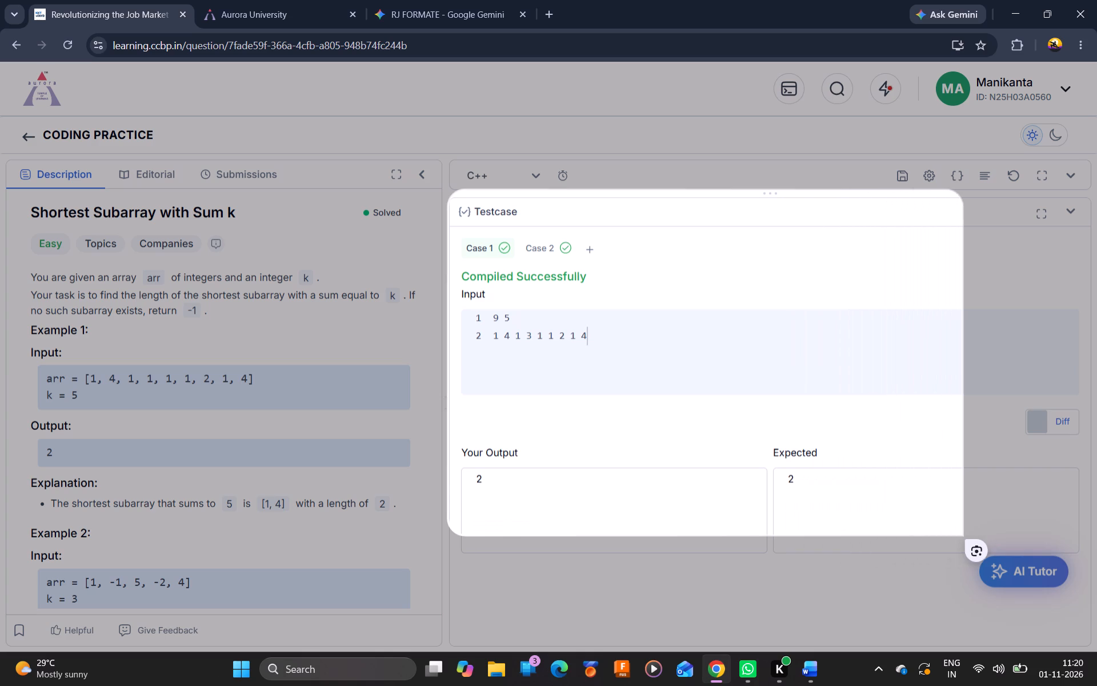
left_click_drag(971, 535, 1096, 535)
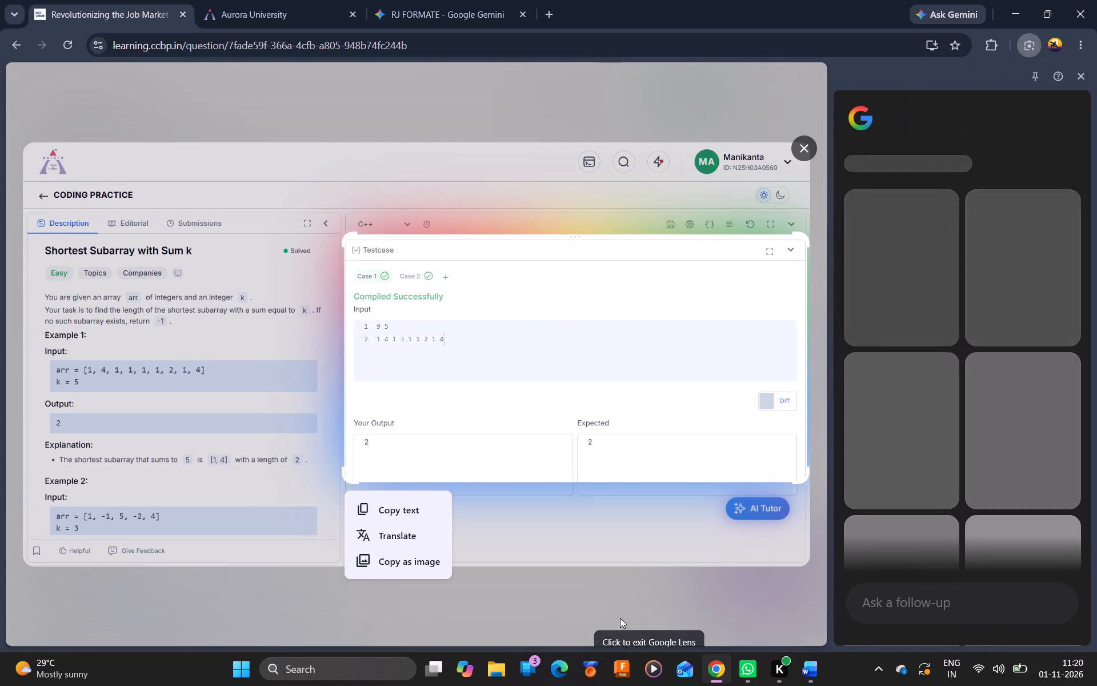
left_click(436, 565)
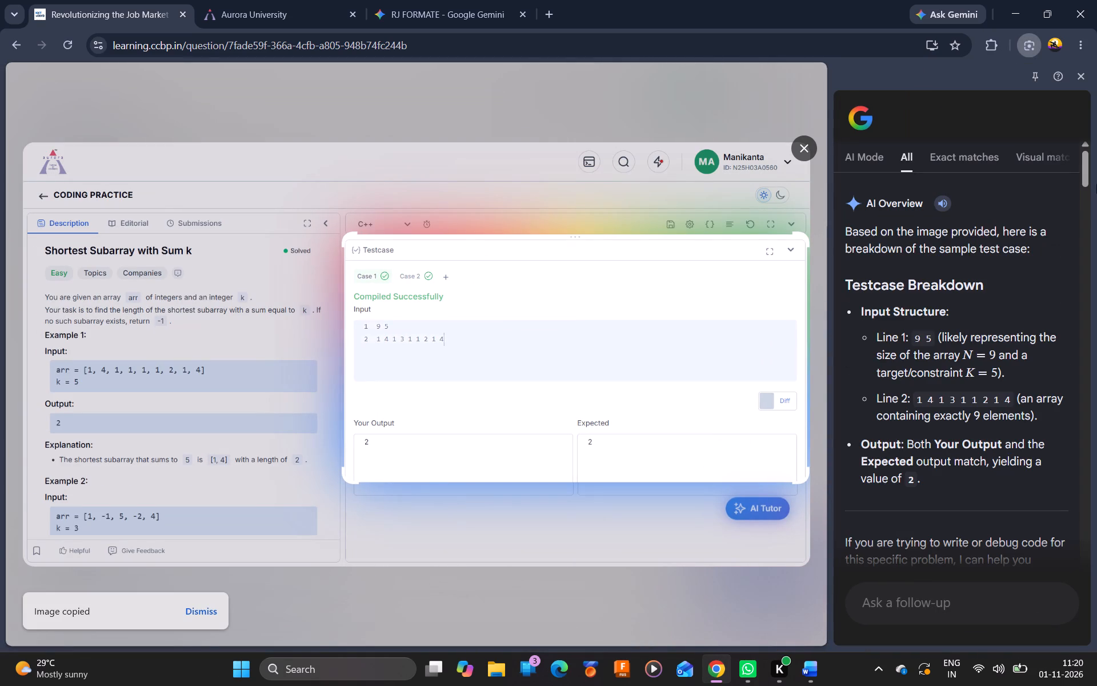
left_click(1080, 66)
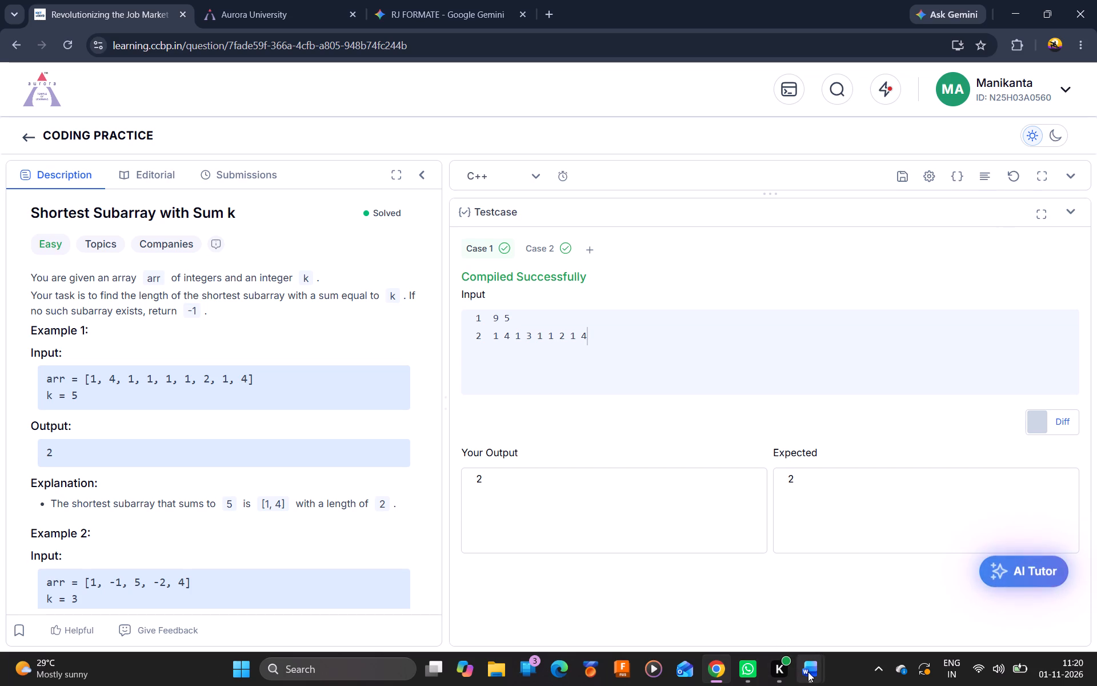
Switch to the lab Report 1 document in Word and paste the output image on a new line below 2.2 B. Screen Shot of Output vs Expected Output.
left_click(835, 596)
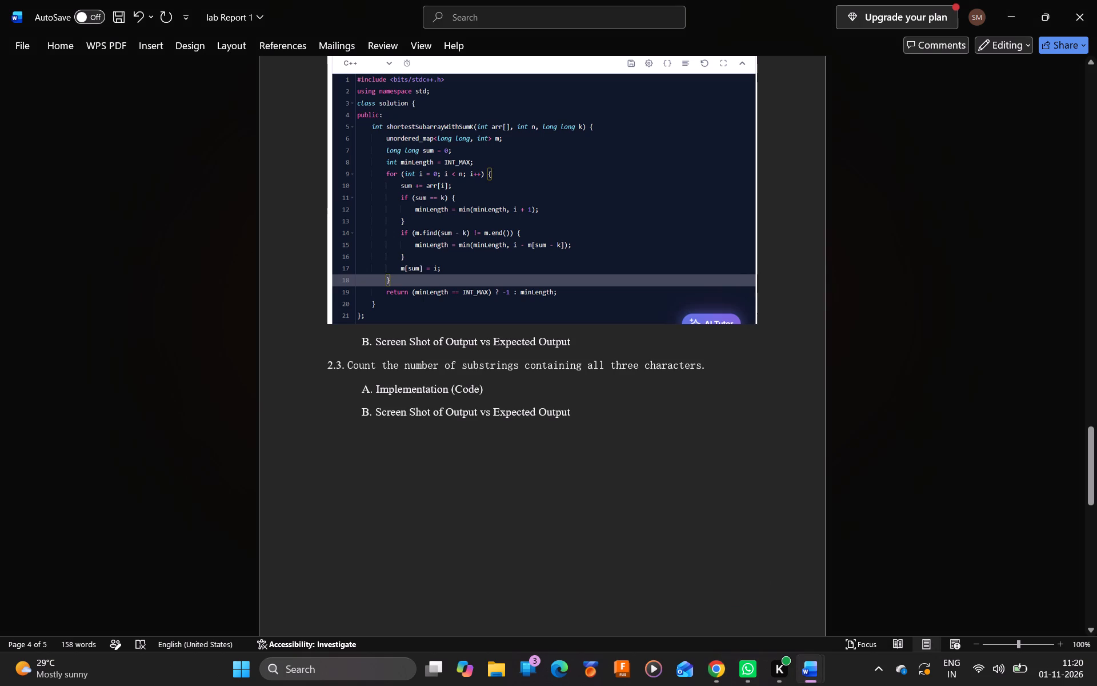
left_click(571, 343)
key("shift+Return")
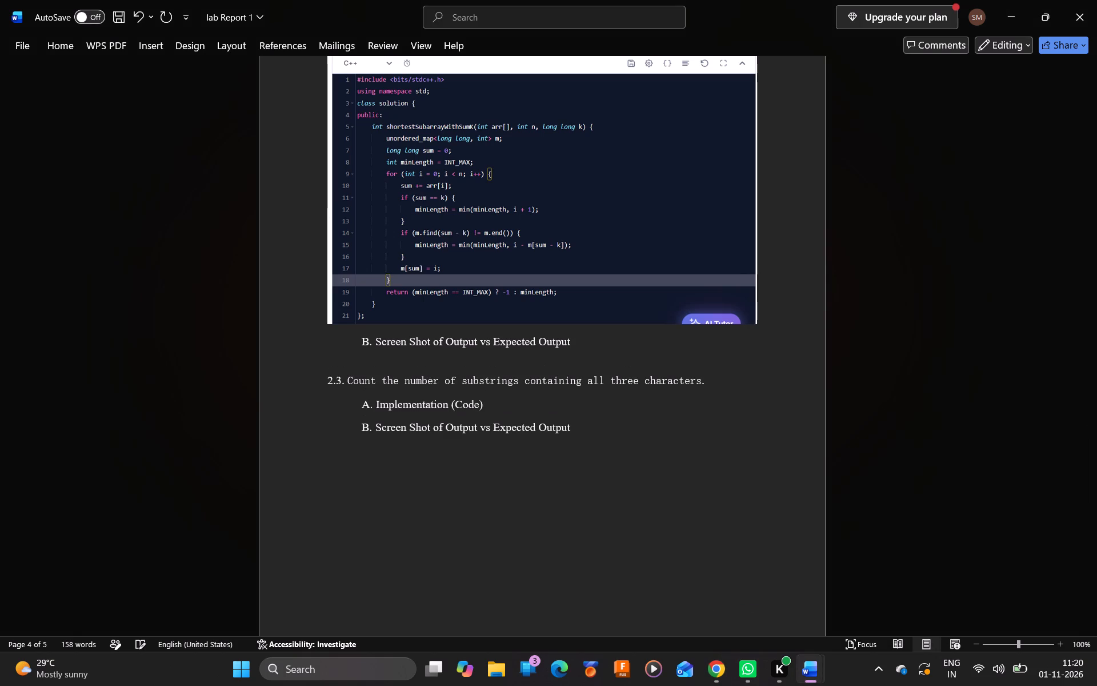
key("ctrl+v")
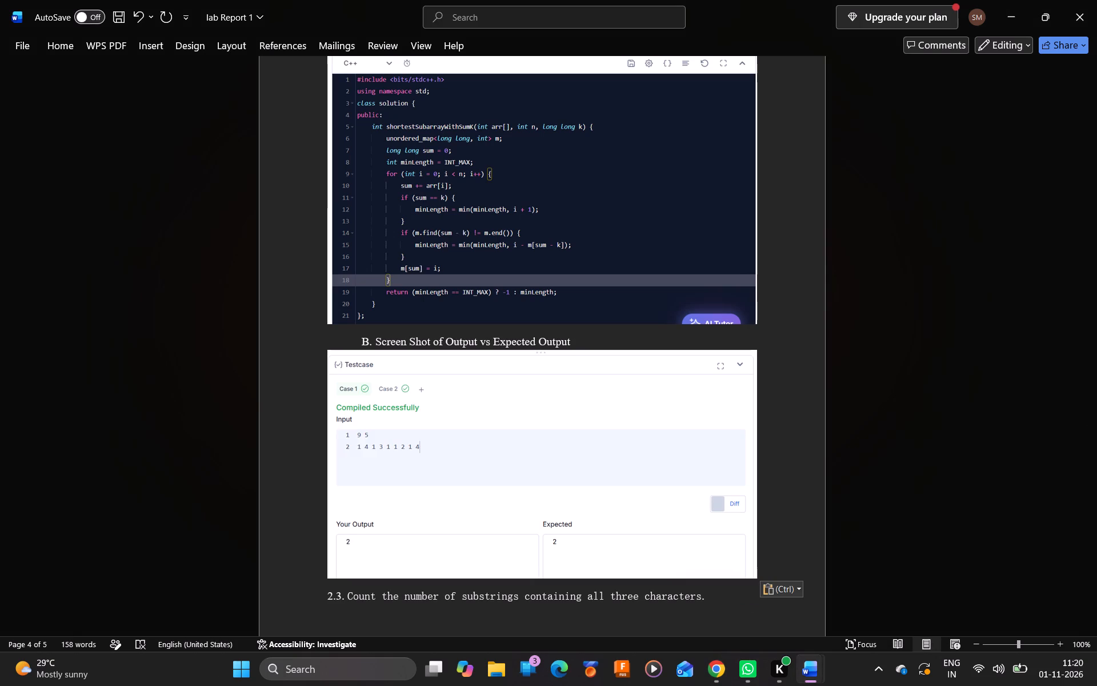
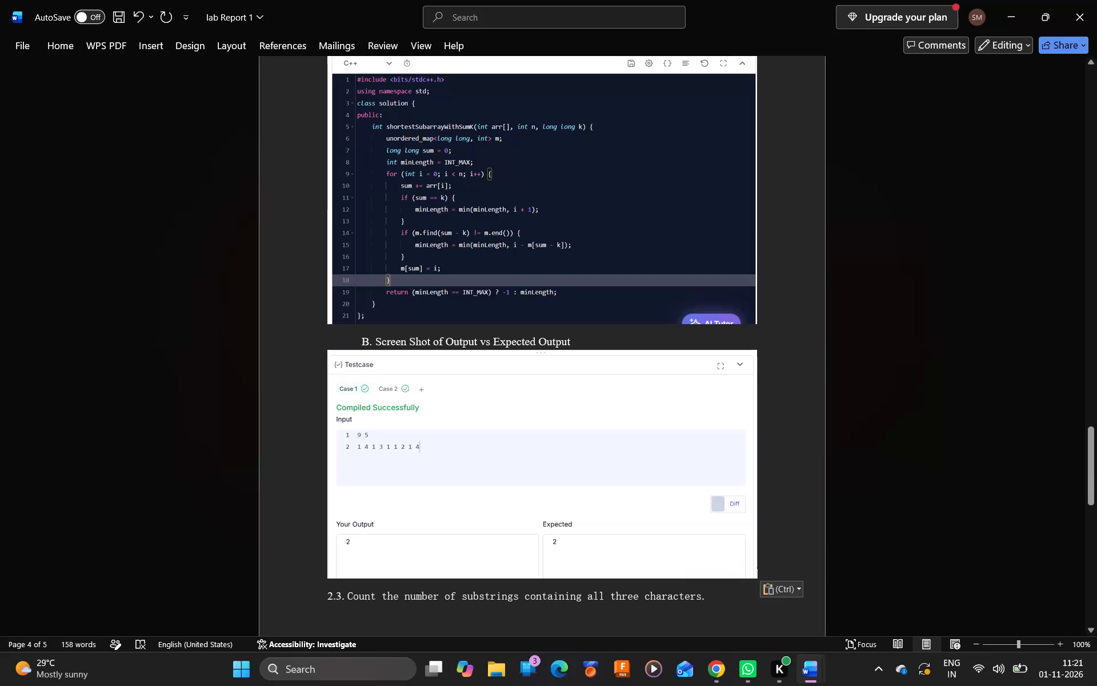
Enlarge the section 2.2 code screenshot slightly so the 2.3 heading moves to the next page while the output screenshot stays below the code.
scroll(538, 348, "down", 2)
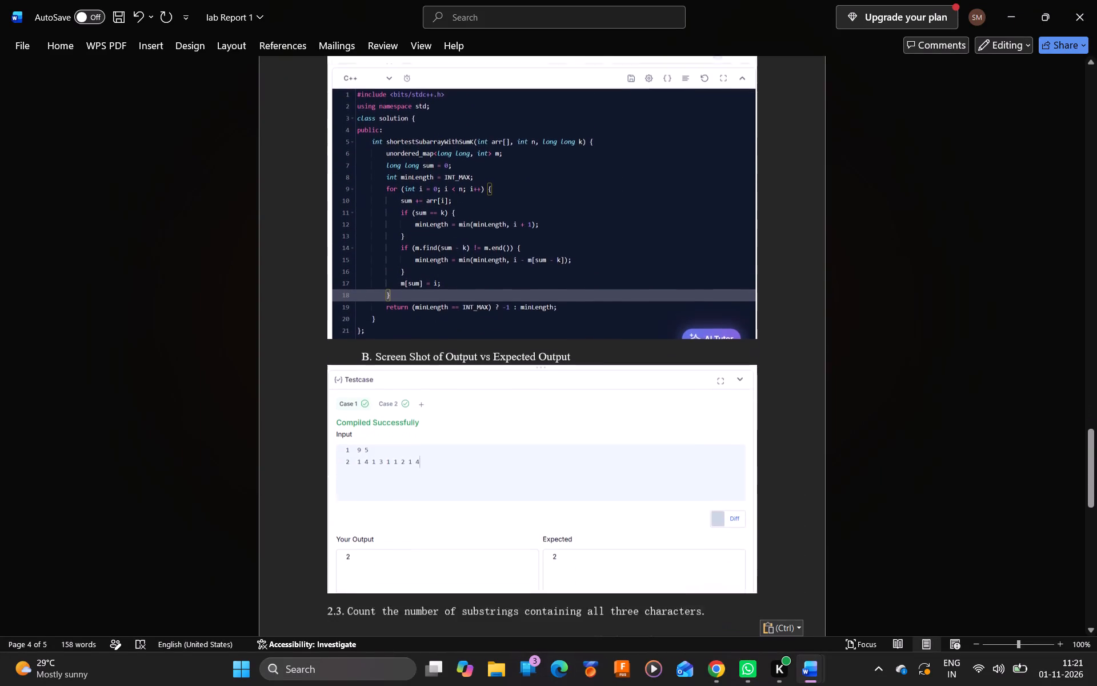
scroll(538, 348, "down", 1)
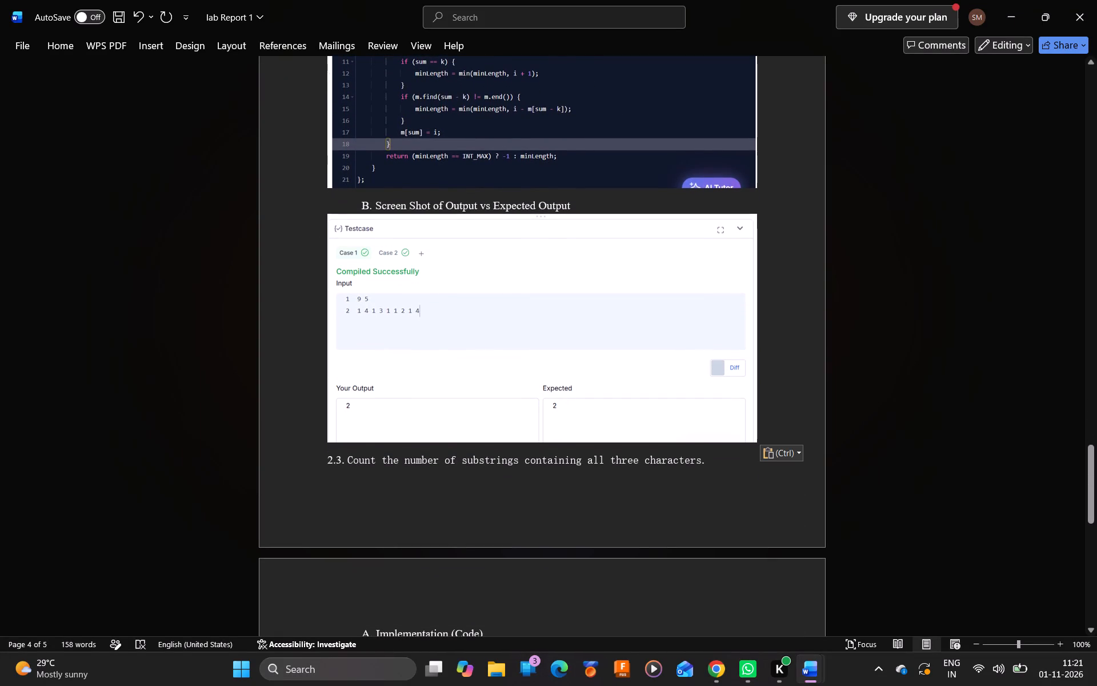
left_click(661, 120)
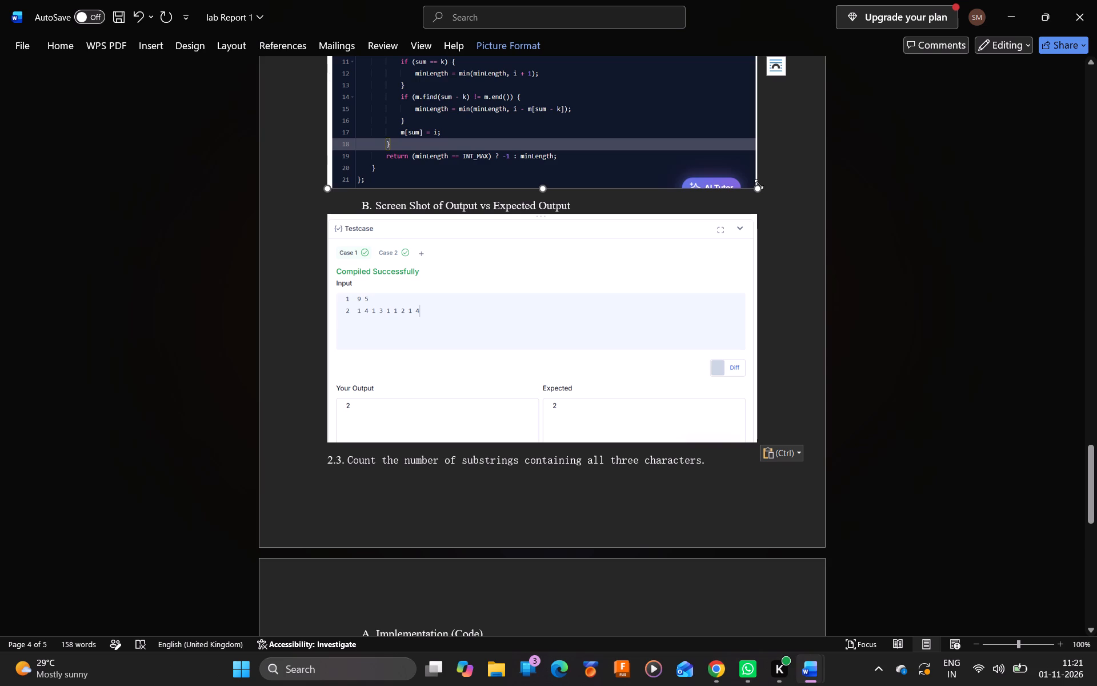
left_click_drag(759, 187, 779, 237)
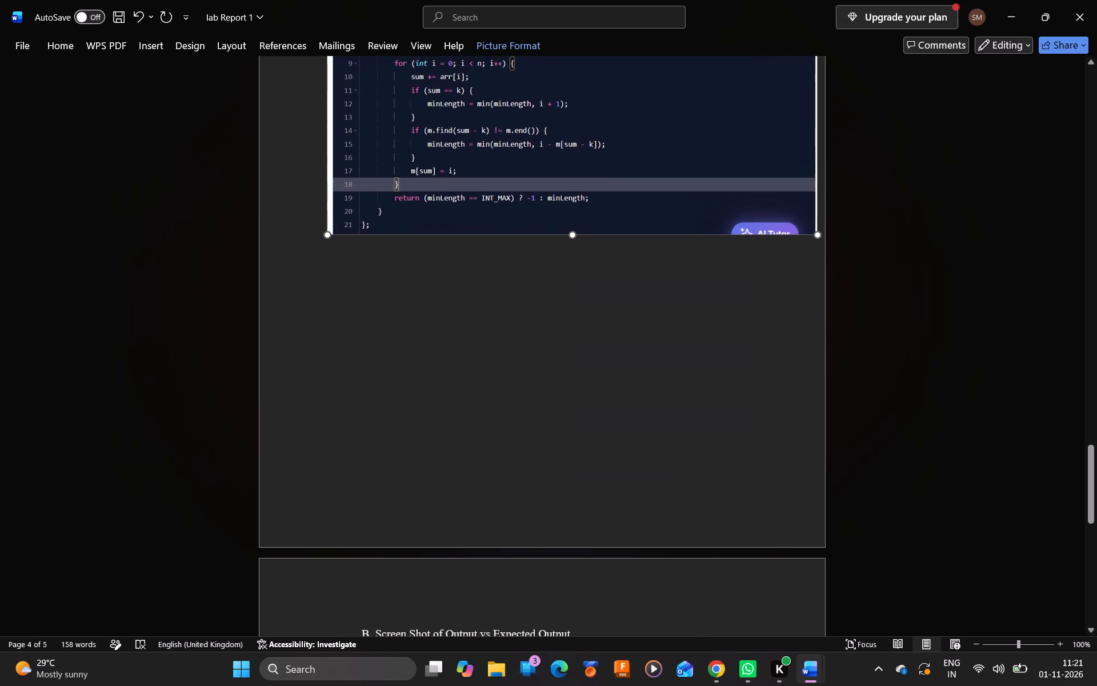
left_click_drag(779, 237, 766, 224)
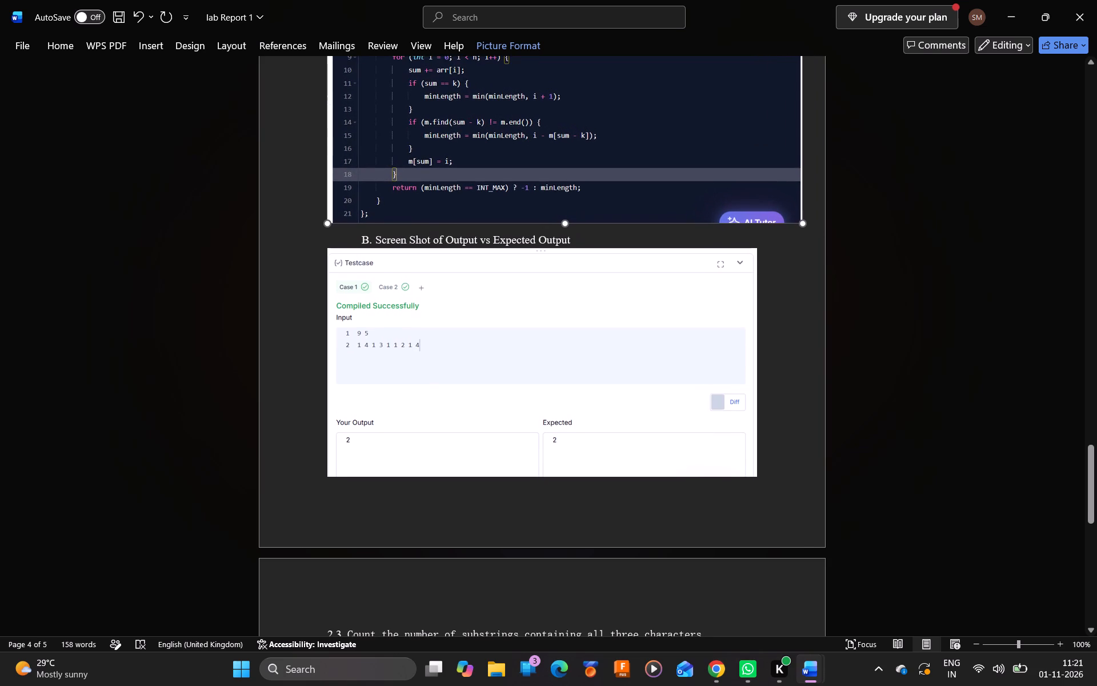
left_click_drag(766, 224, 761, 218)
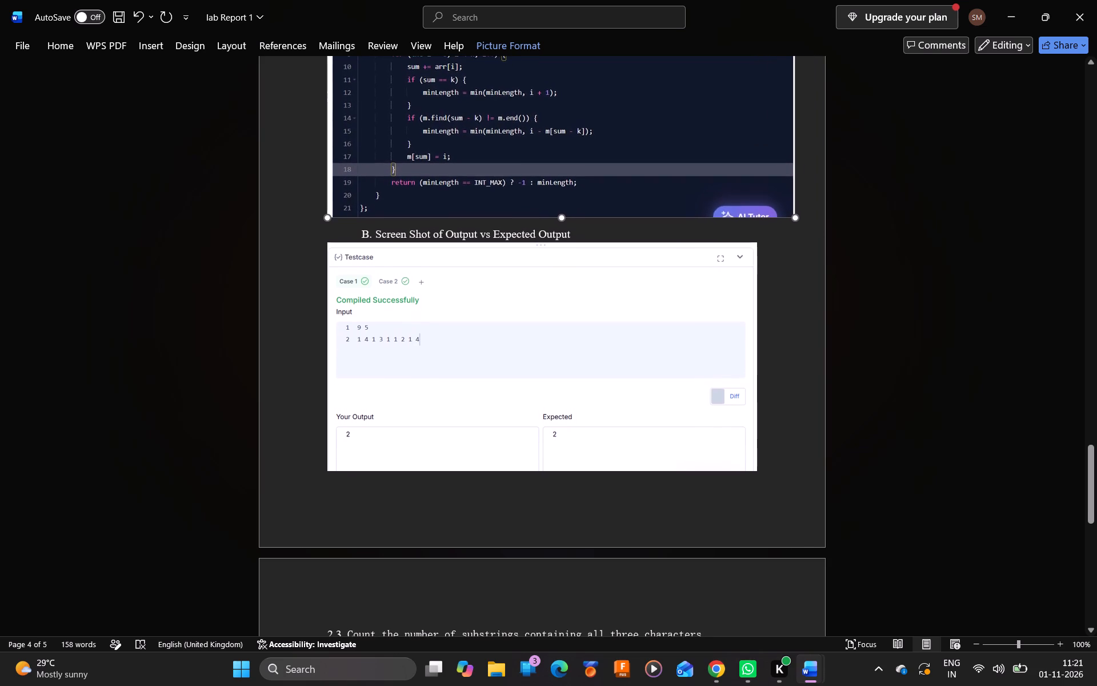
left_click_drag(761, 218, 762, 218)
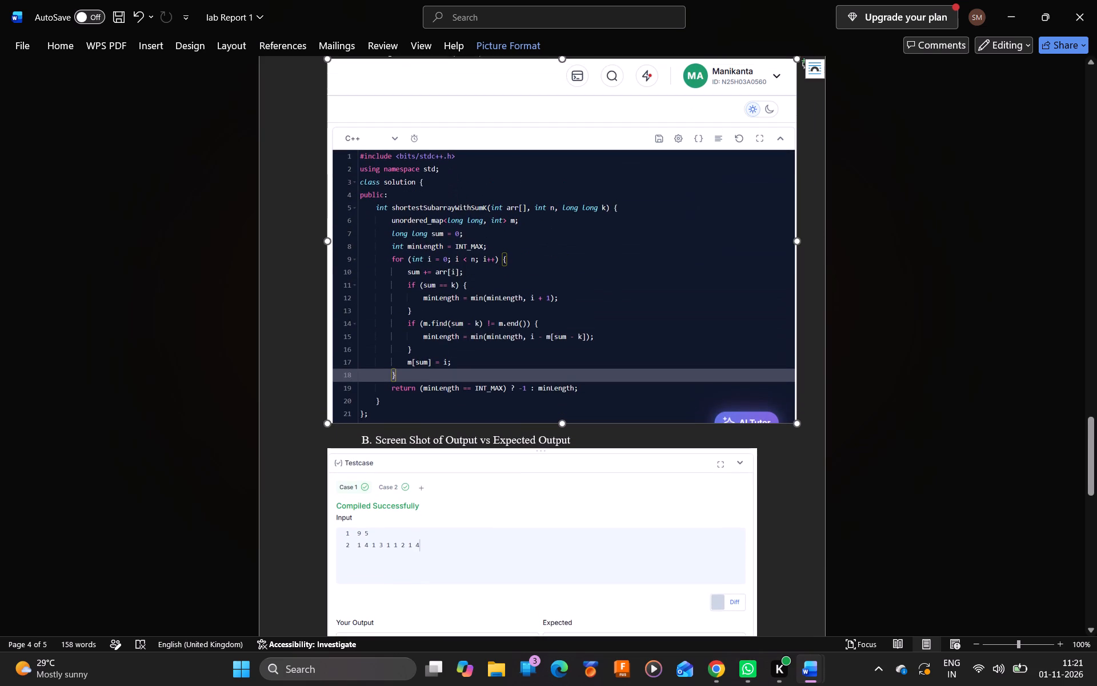
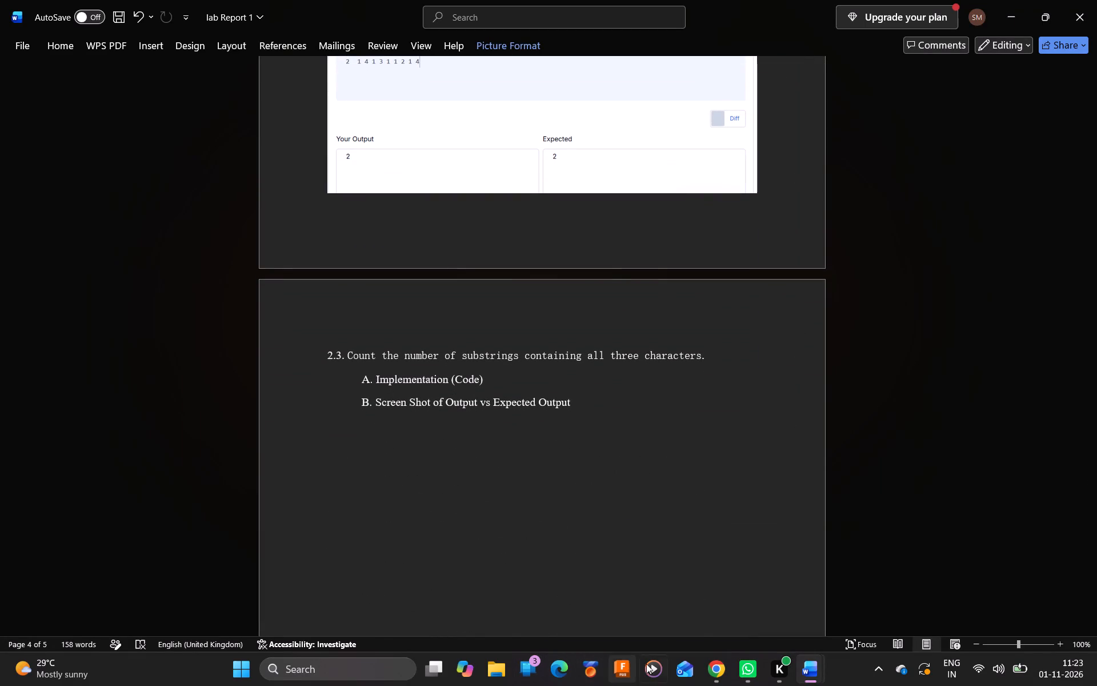
Switch to Chrome and look through the Module I coding practice sets, from Longest Subarray with Sum K to Two Sum, for the section 2.3 problem.
left_click(718, 668)
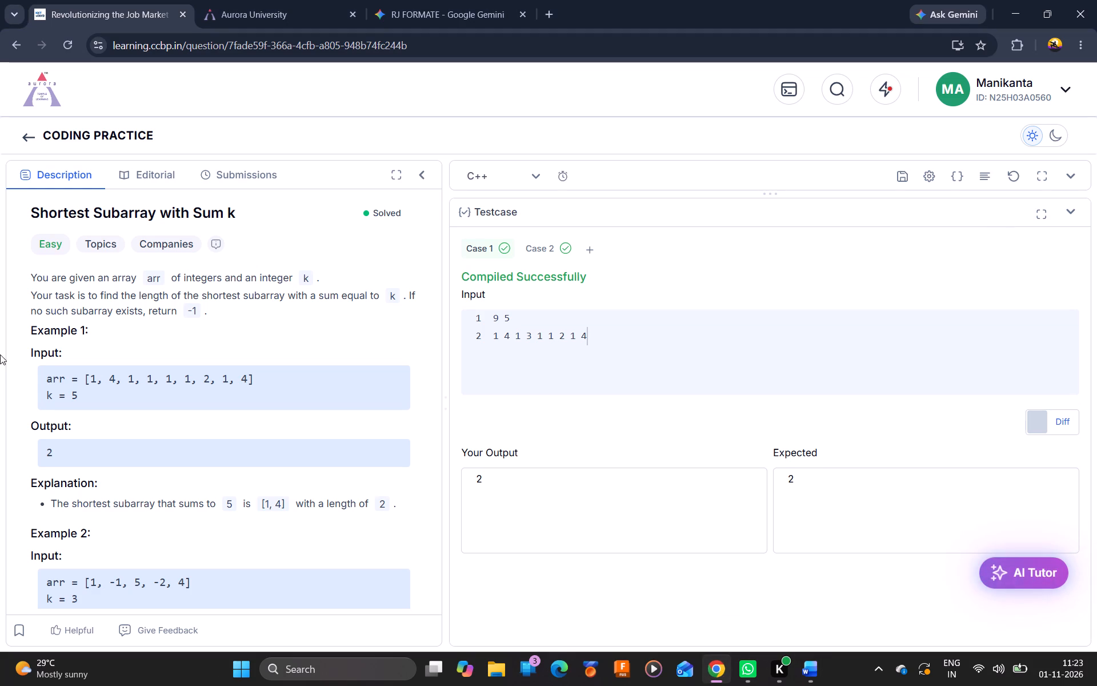
left_click(29, 139)
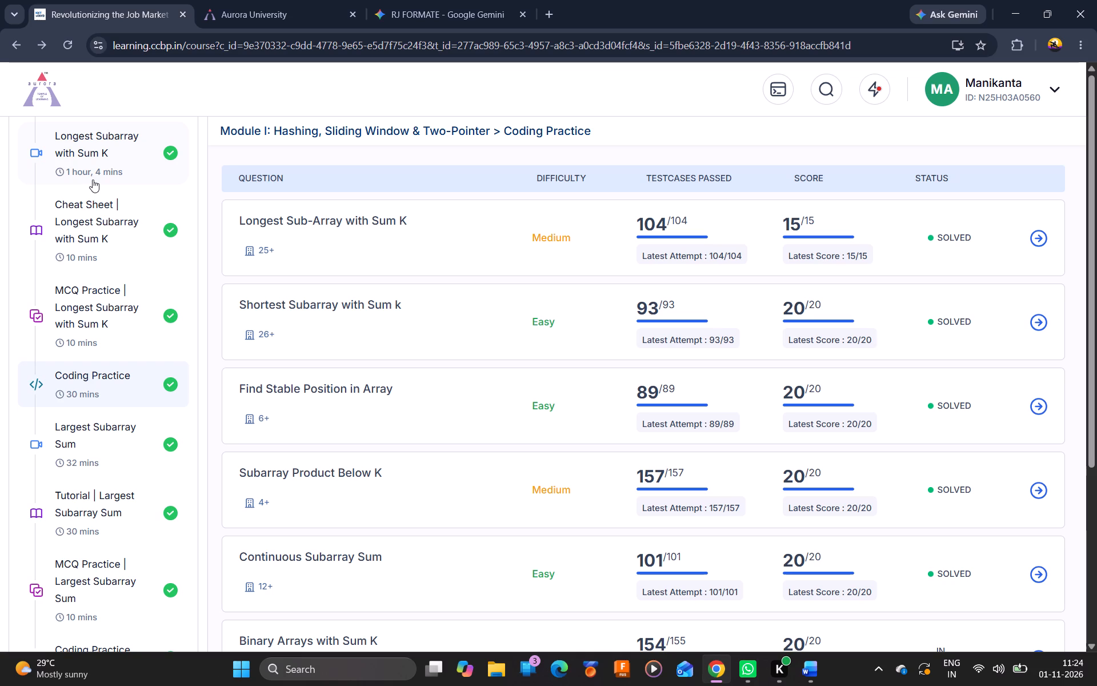
scroll(238, 452, "down", 8)
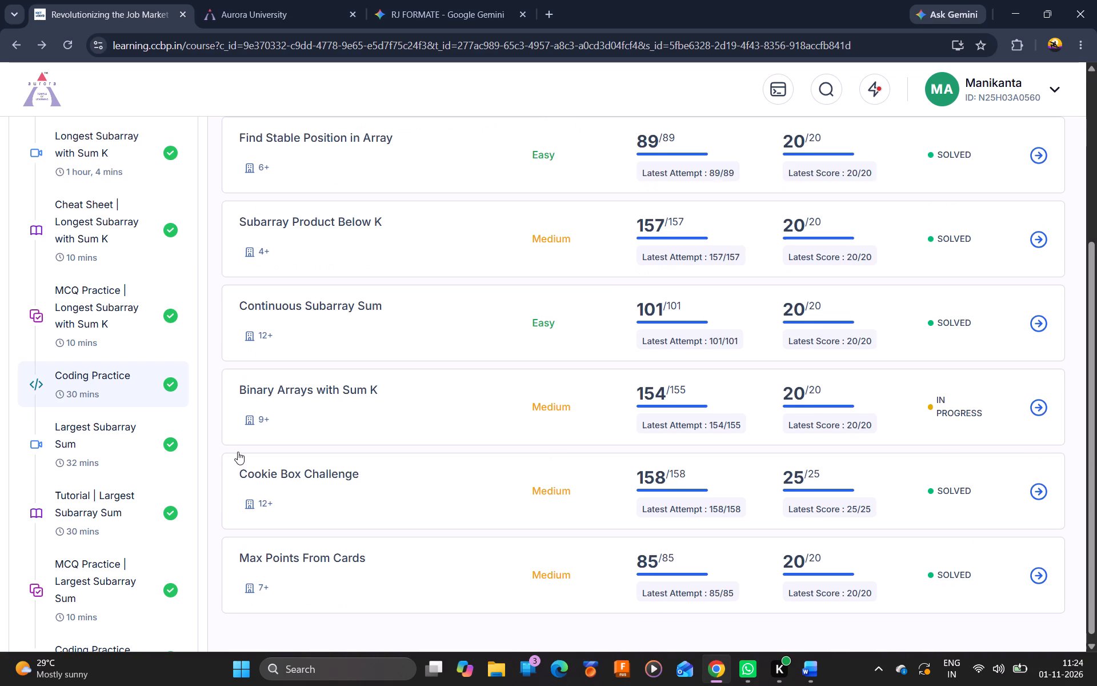
scroll(122, 516, "down", 3)
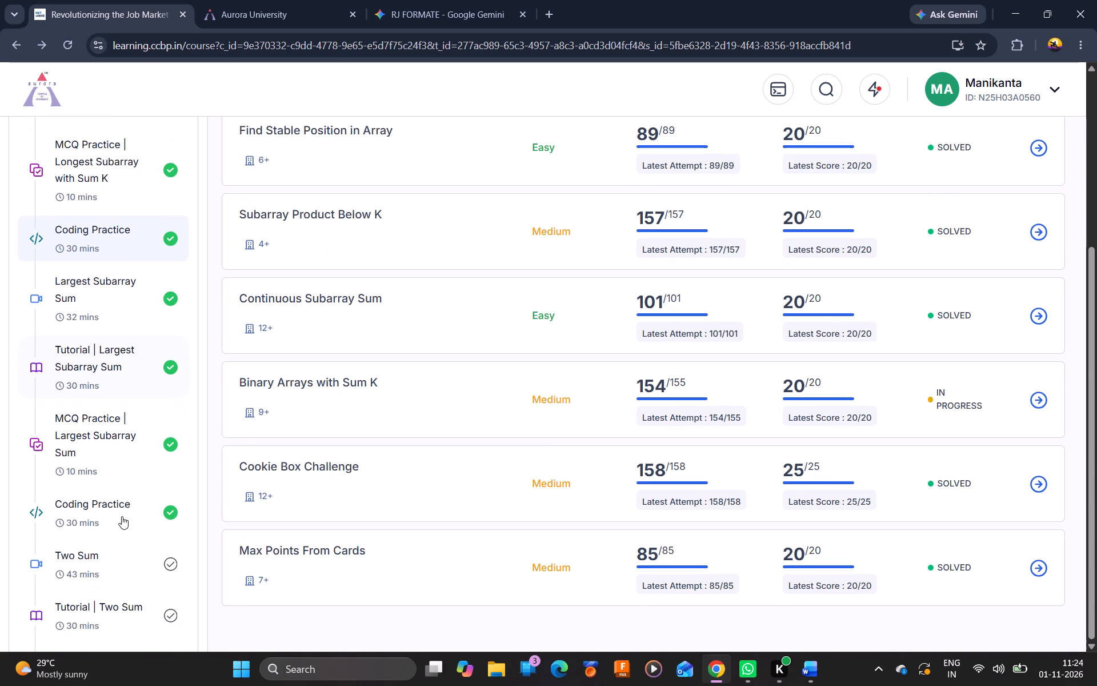
scroll(122, 516, "down", 1)
left_click(122, 516)
scroll(413, 483, "down", 4)
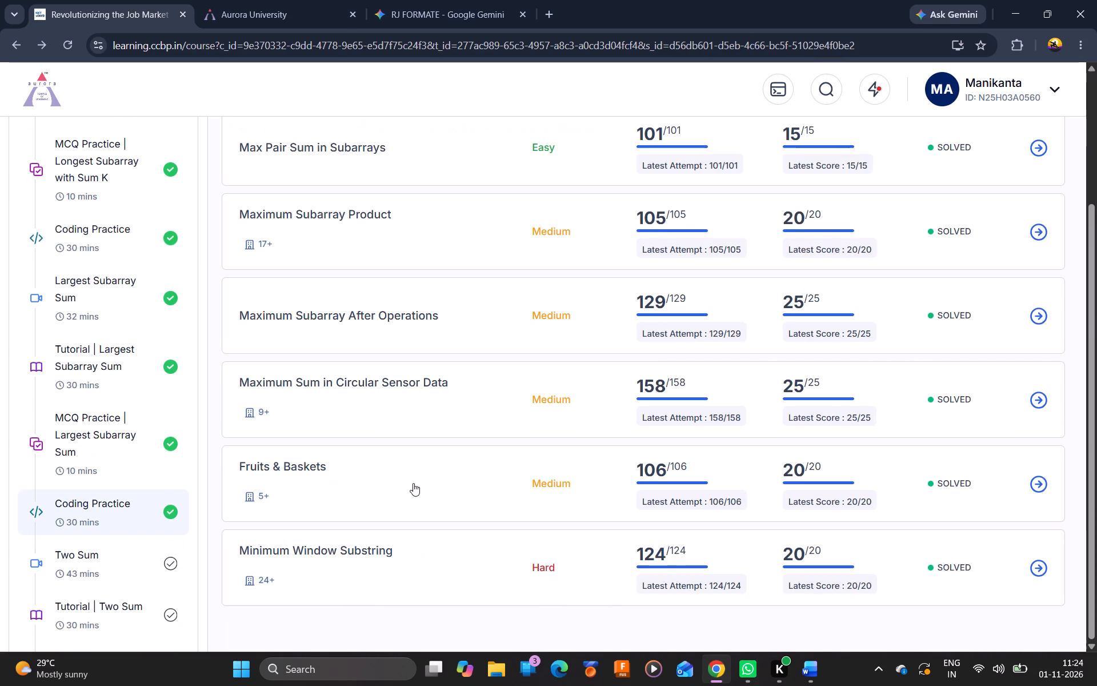
scroll(413, 483, "down", 1)
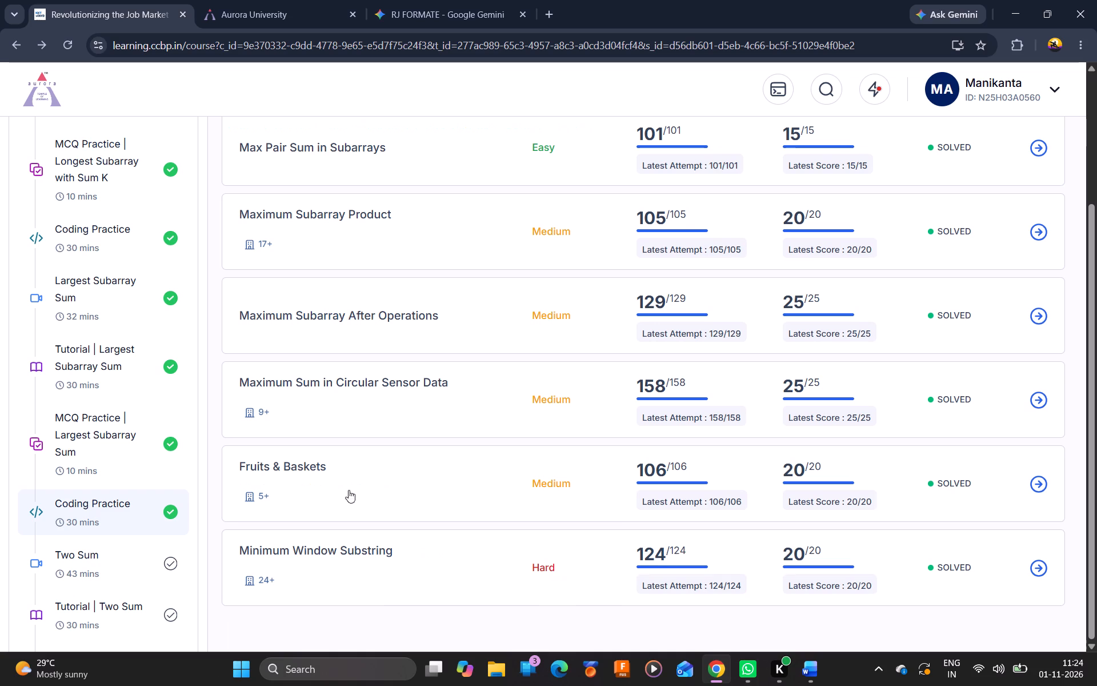
scroll(78, 599, "down", 3)
left_click(78, 599)
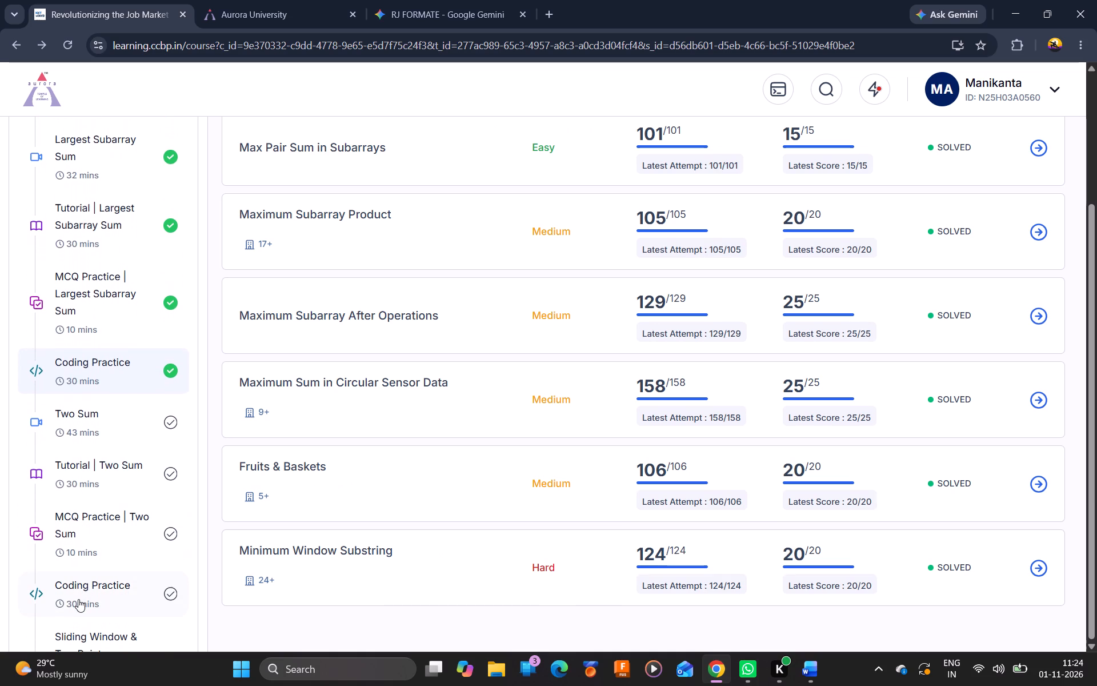
scroll(439, 591, "down", 5)
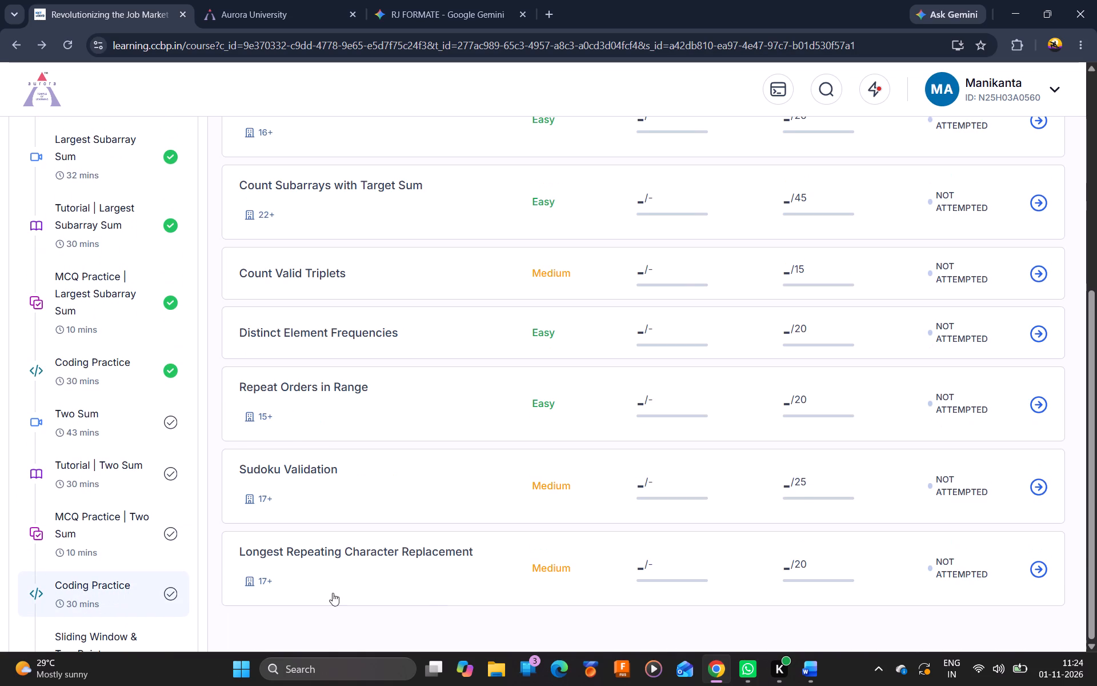
scroll(124, 608, "down", 4)
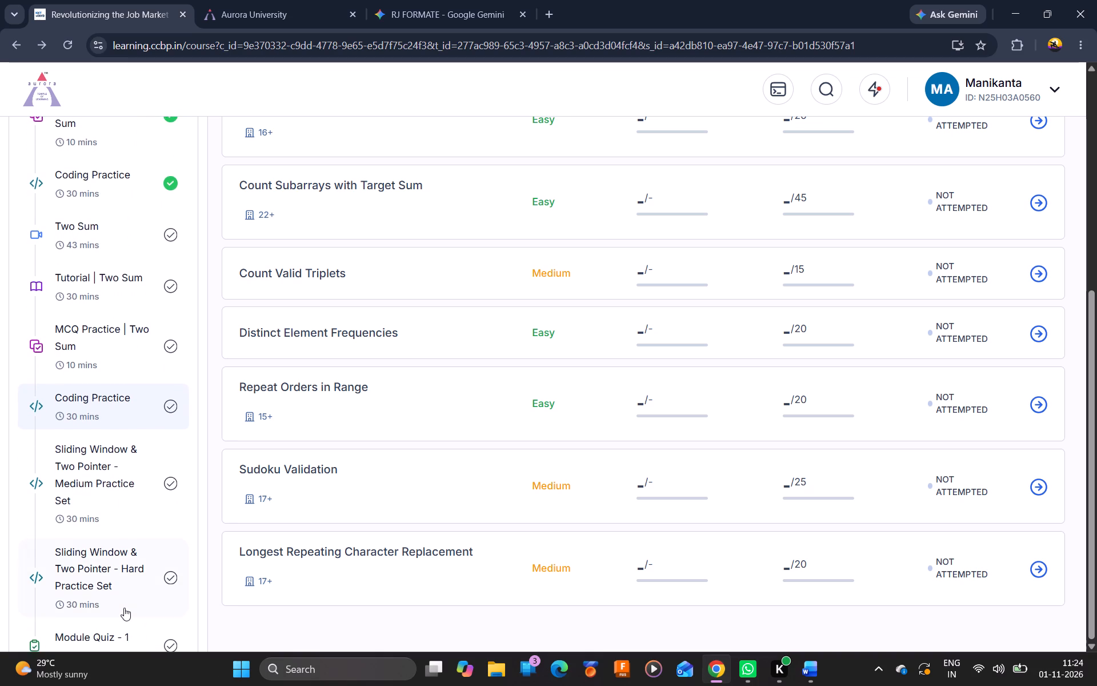
scroll(124, 608, "down", 3)
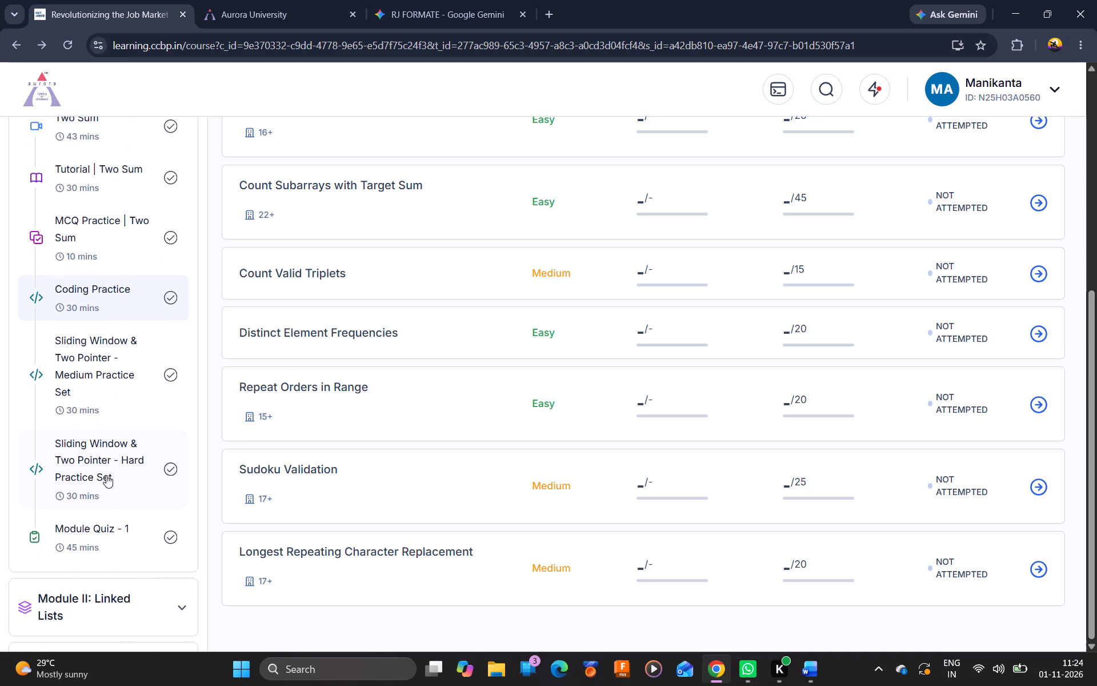
Recheck the Largest Subarray Sum and Longest Subarray with Sum K coding practice sets for the three-character substring problem.
scroll(107, 429, "up", 6)
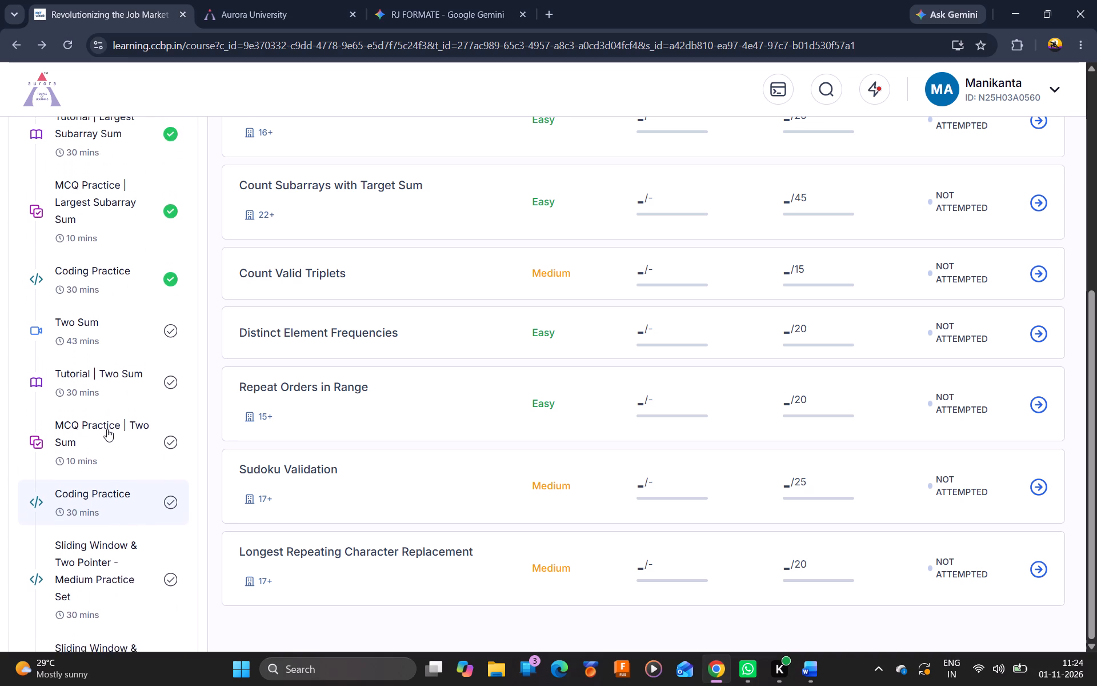
scroll(107, 429, "up", 1)
left_click(143, 278)
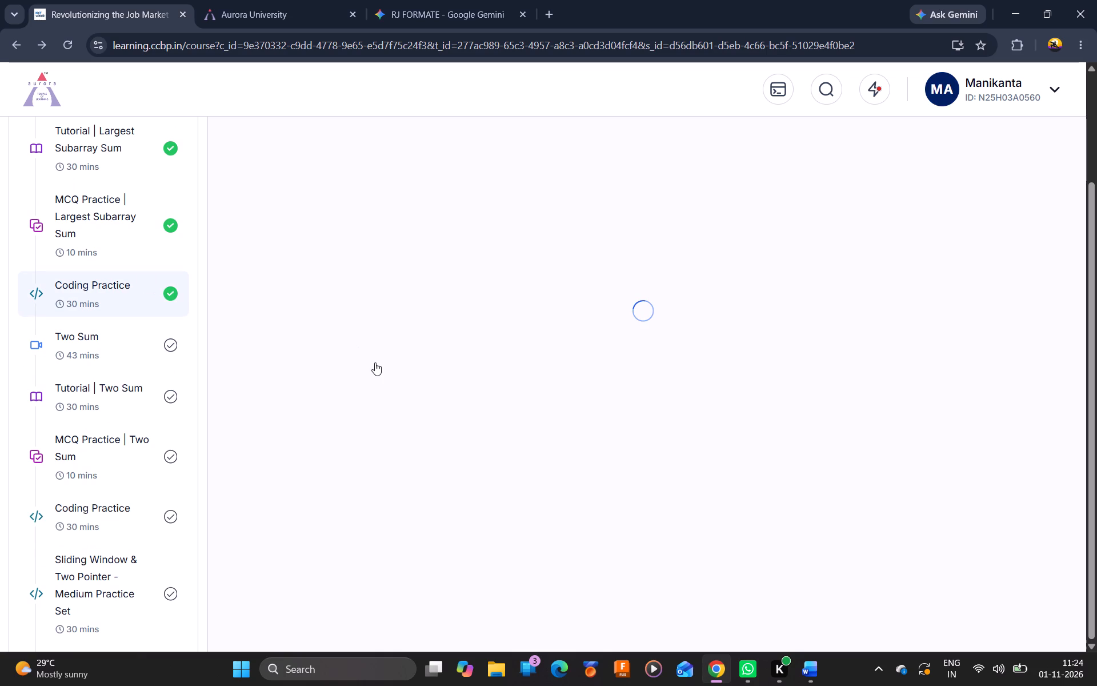
scroll(375, 362, "up", 1)
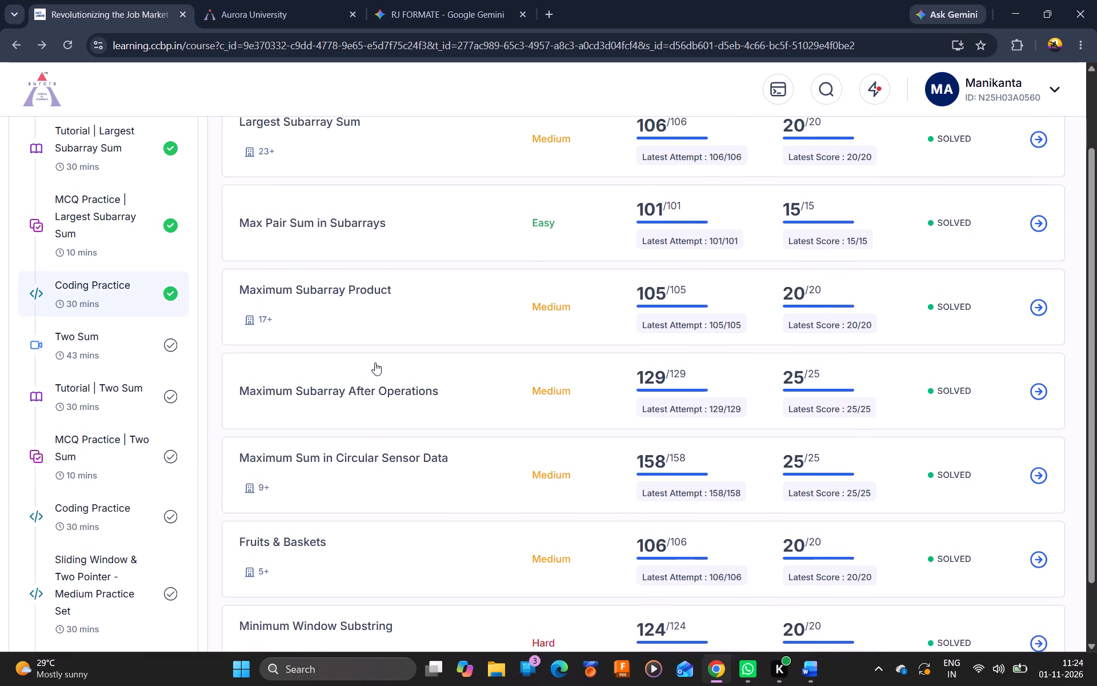
scroll(375, 362, "up", 2)
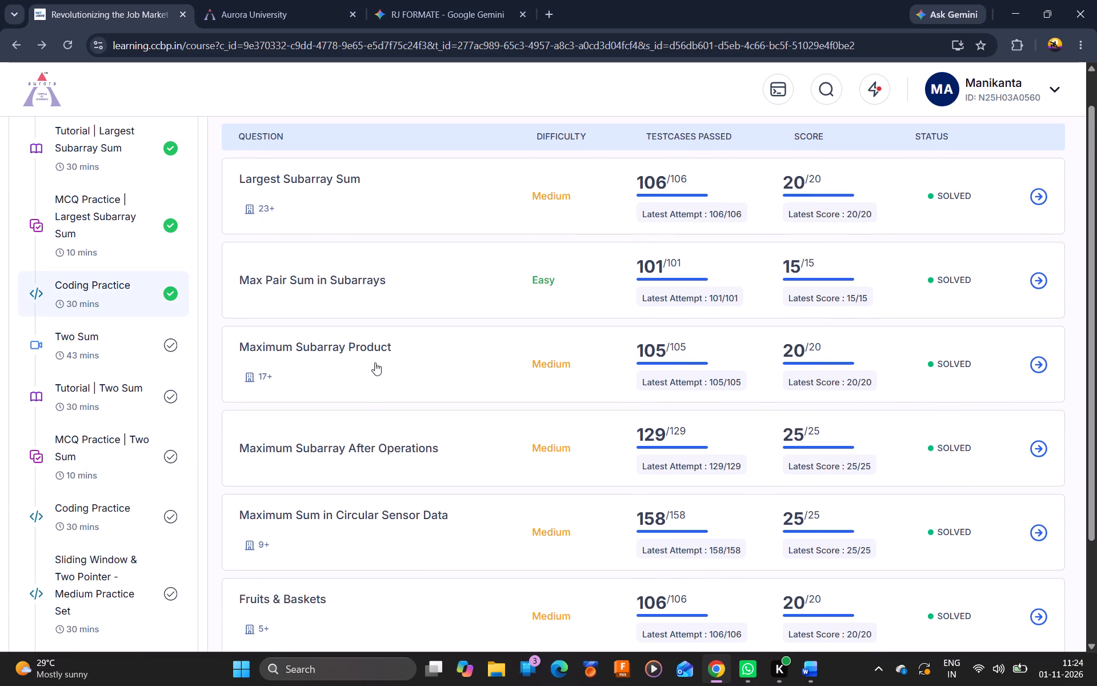
scroll(375, 362, "up", 1)
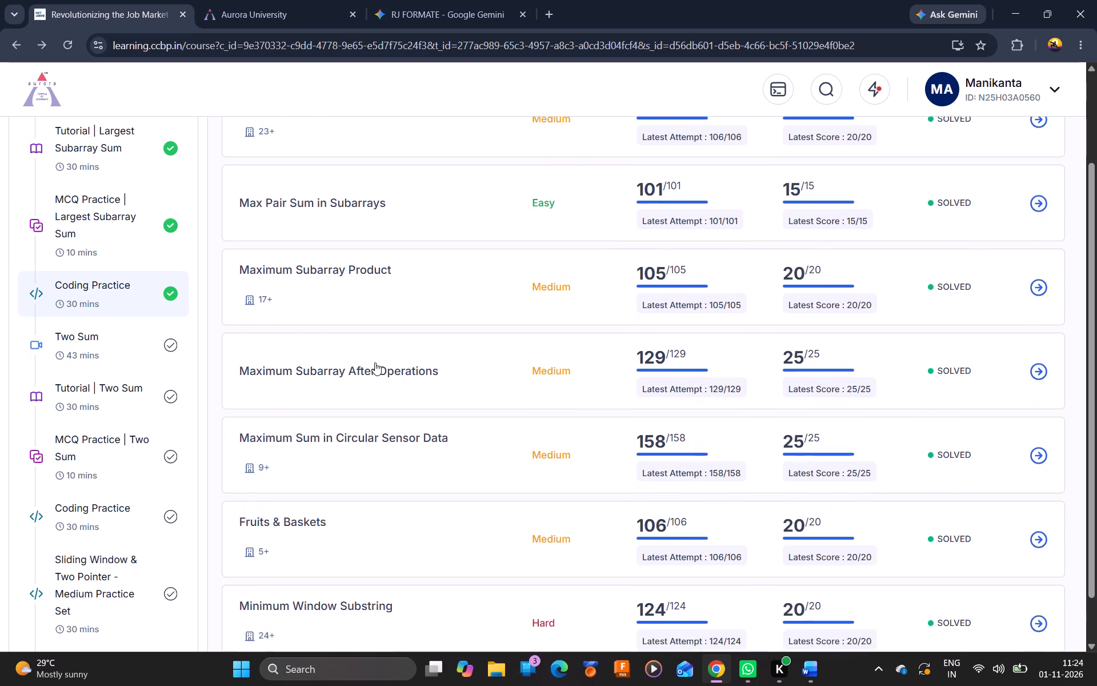
scroll(375, 362, "up", 1)
scroll(91, 220, "up", 4)
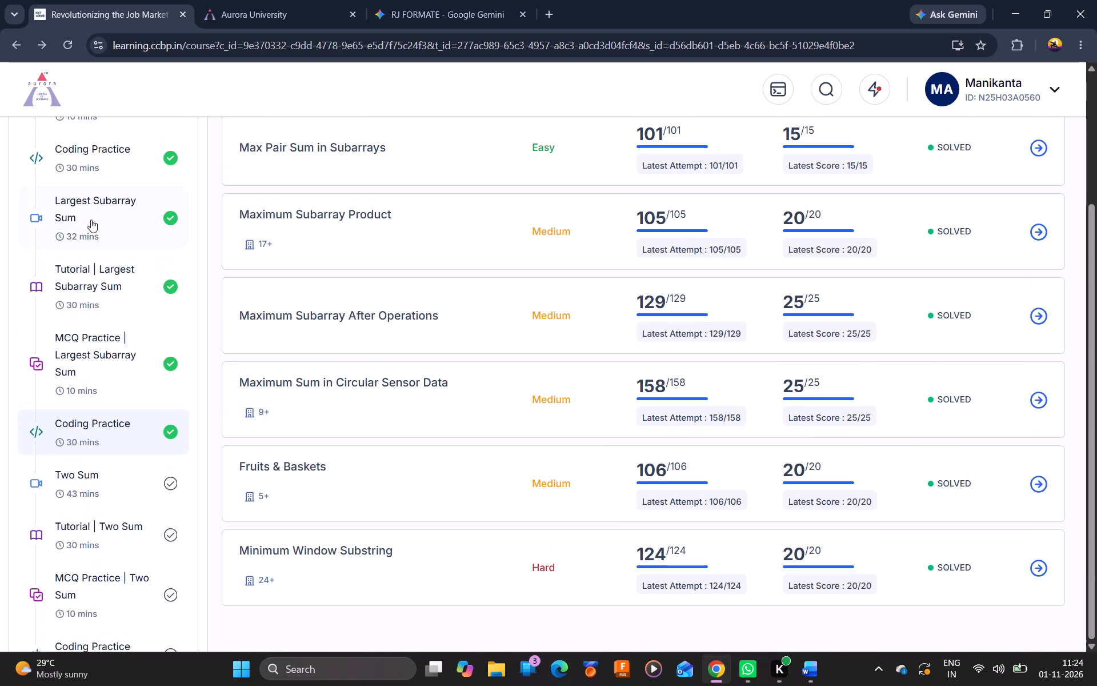
scroll(91, 220, "up", 1)
left_click(110, 203)
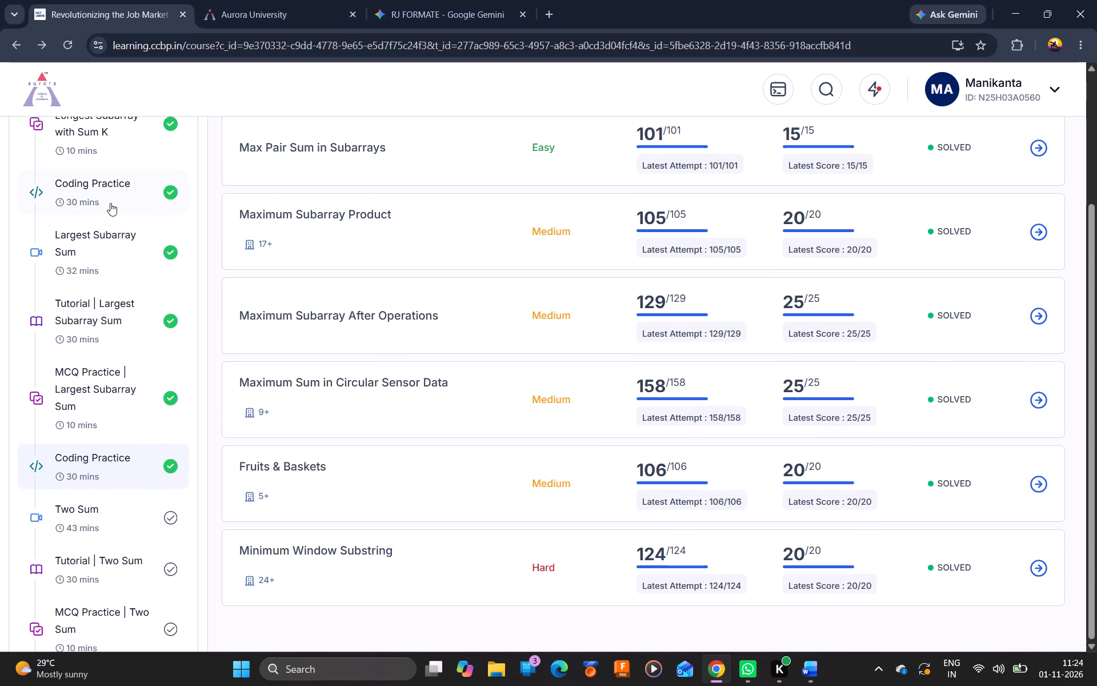
scroll(463, 372, "down", 9)
scroll(463, 372, "up", 2)
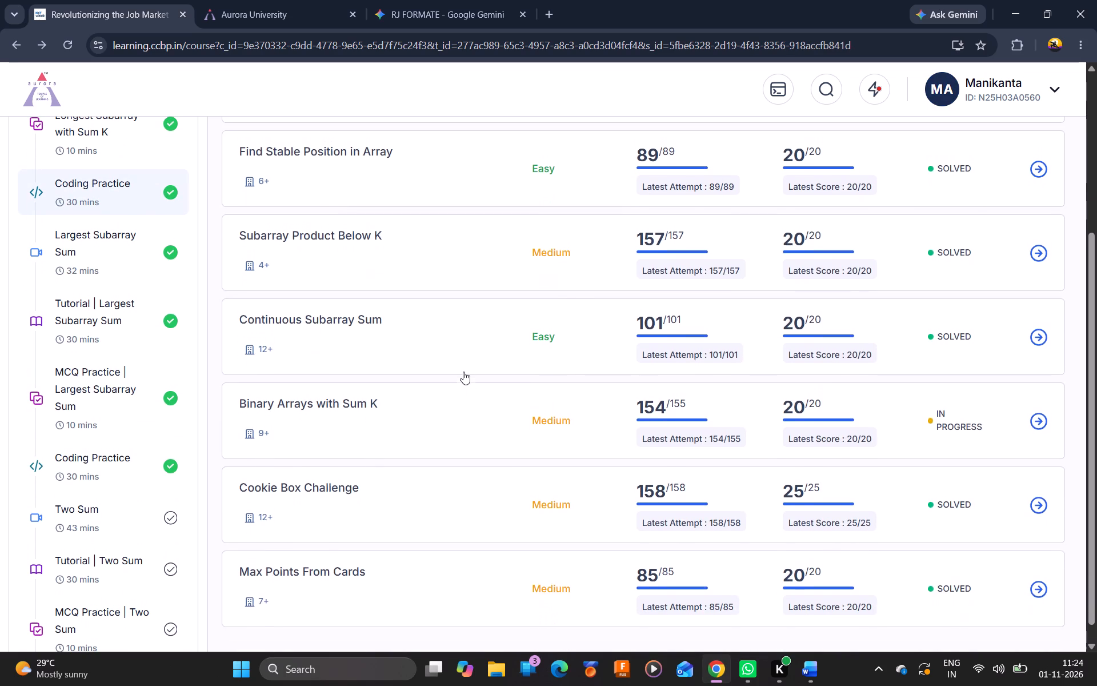
scroll(463, 372, "up", 7)
scroll(323, 346, "left", 1)
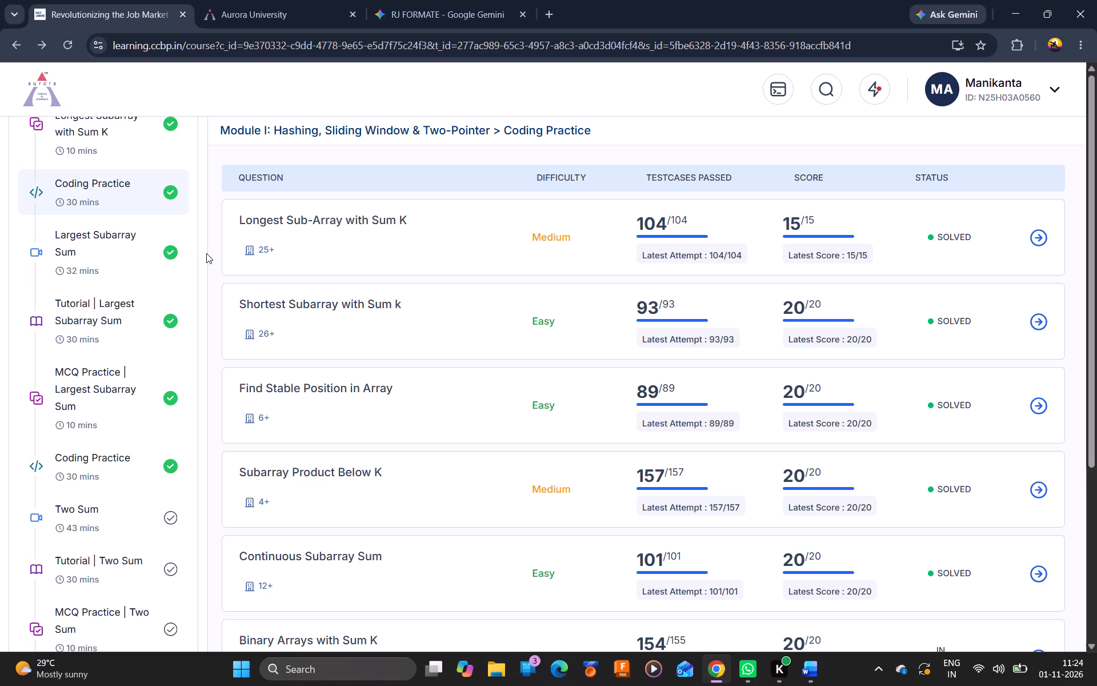
Open the Substrings with All Three Characters problem from the coding practice set just before the Longest Subarray with Sum K lesson.
scroll(123, 176, "up", 7)
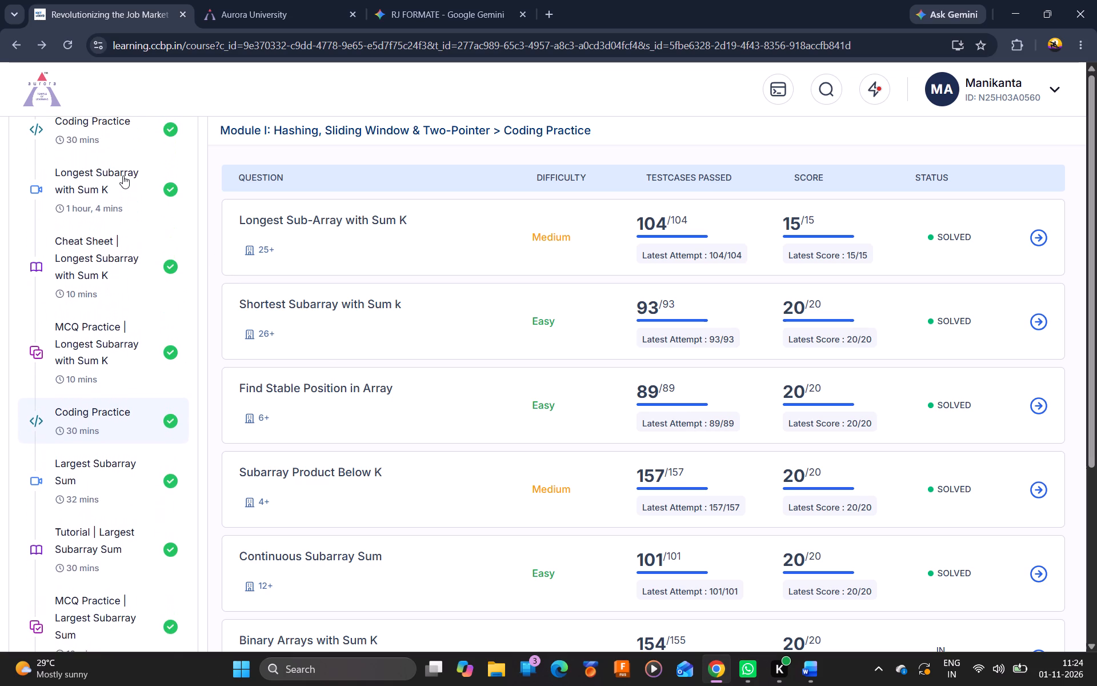
scroll(123, 176, "up", 1)
left_click(116, 224)
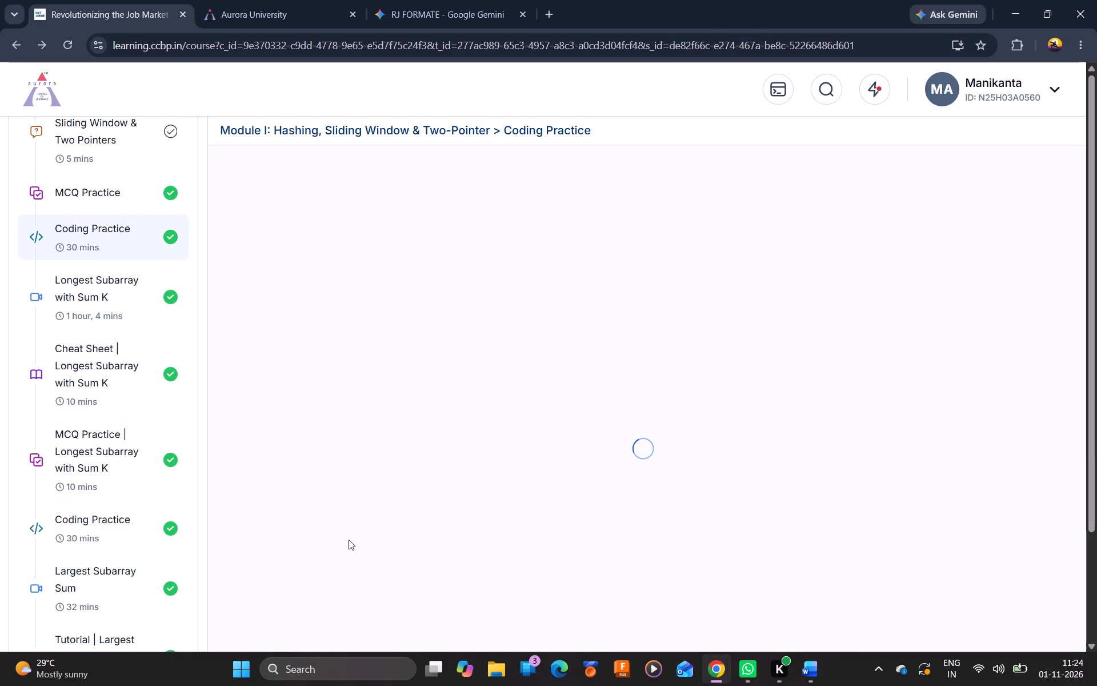
left_click(358, 563)
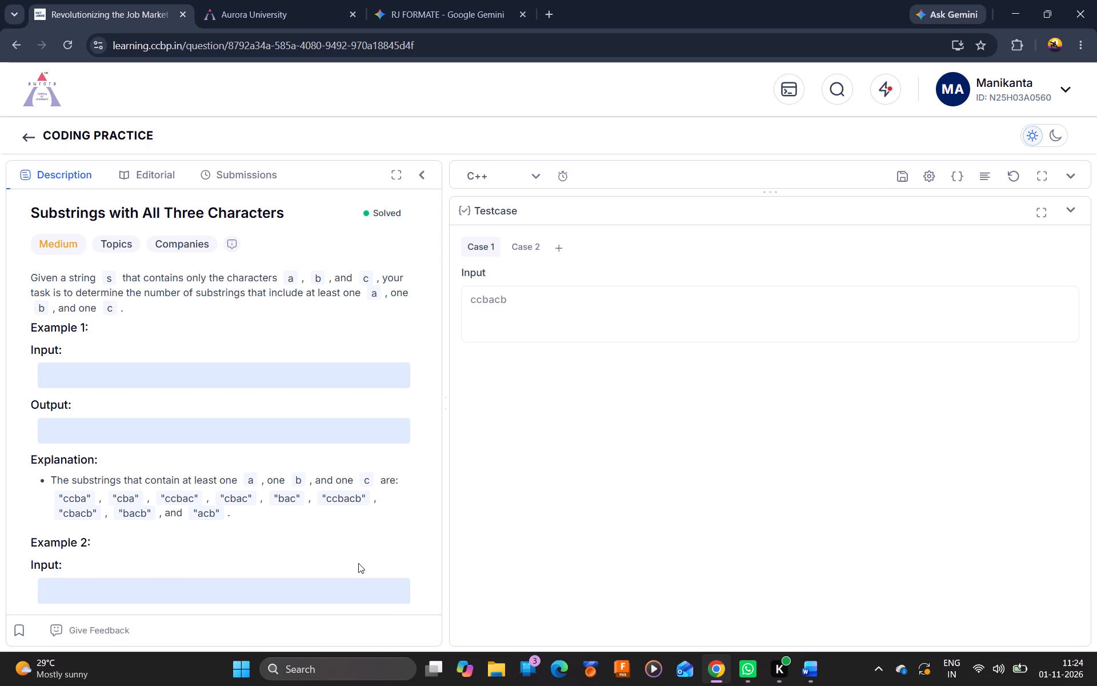
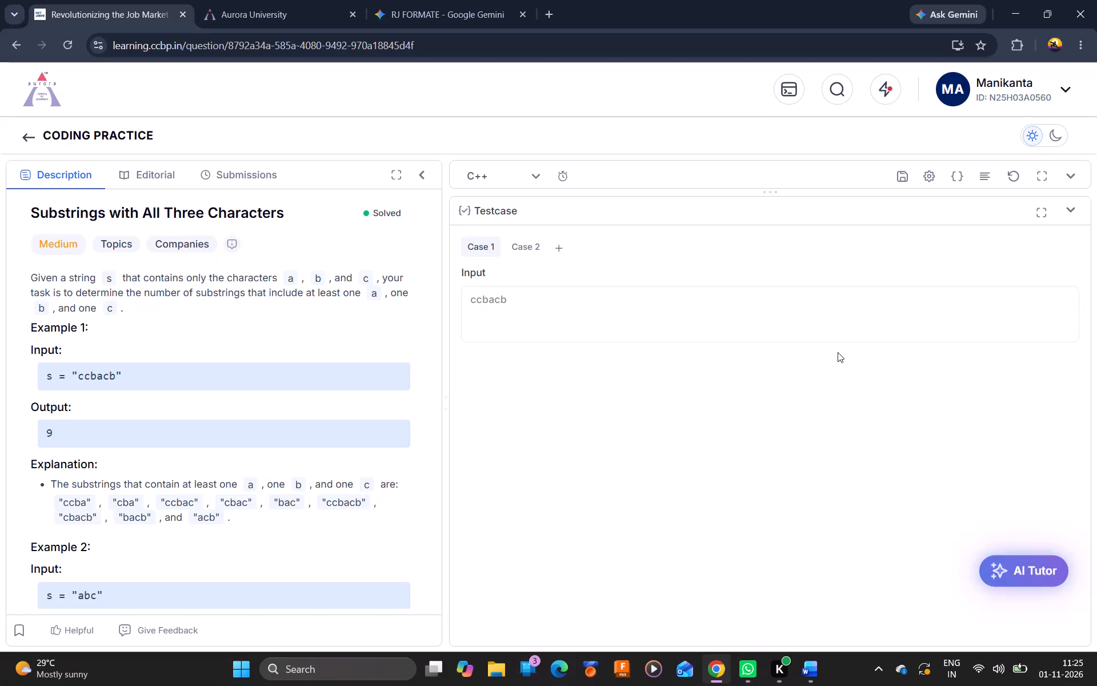
Expand the code editor and copy the area with the full countSubstringsWithAllABC solution as an image using Google Lens.
left_click_drag(771, 190, 770, 206)
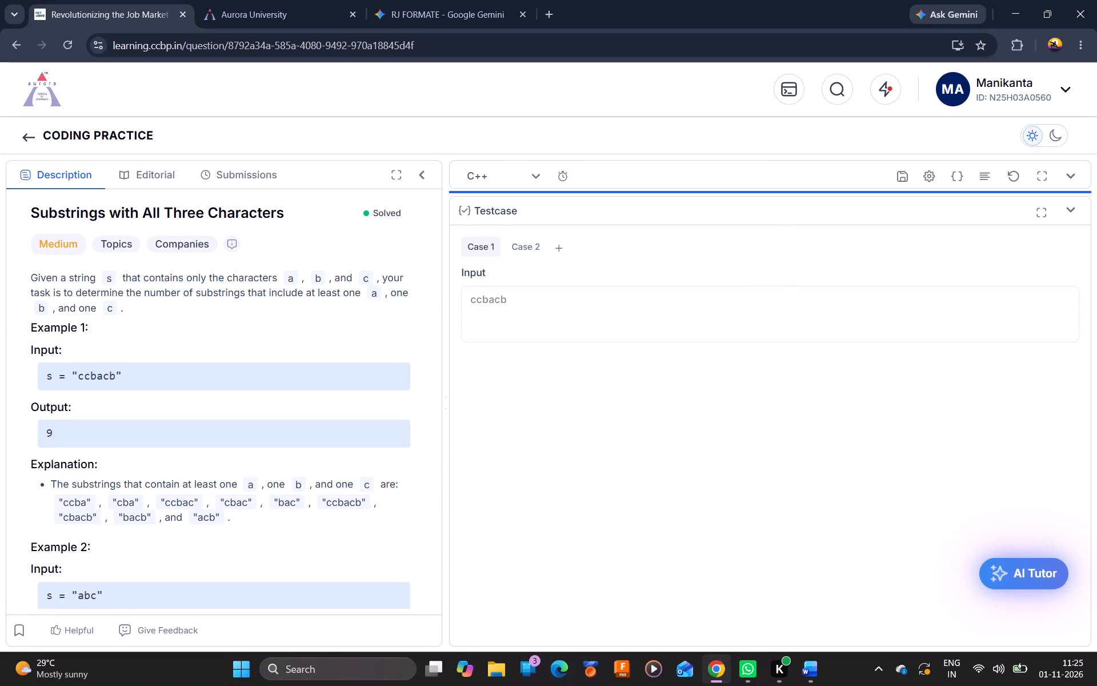
left_click_drag(770, 206, 846, 685)
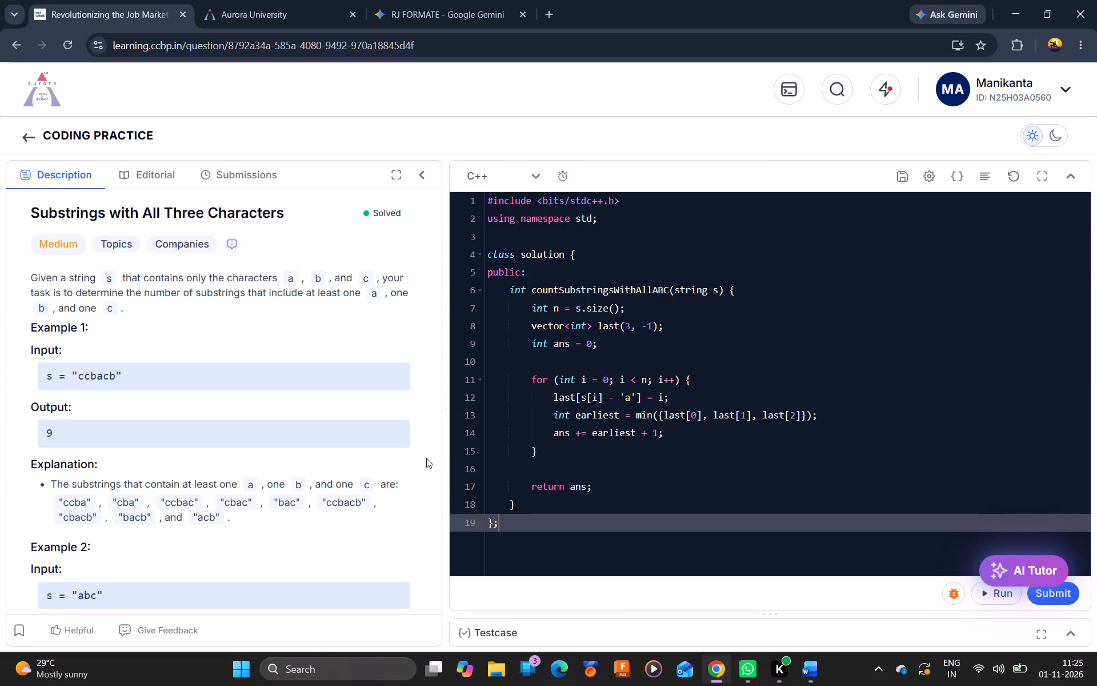
right_click(426, 458)
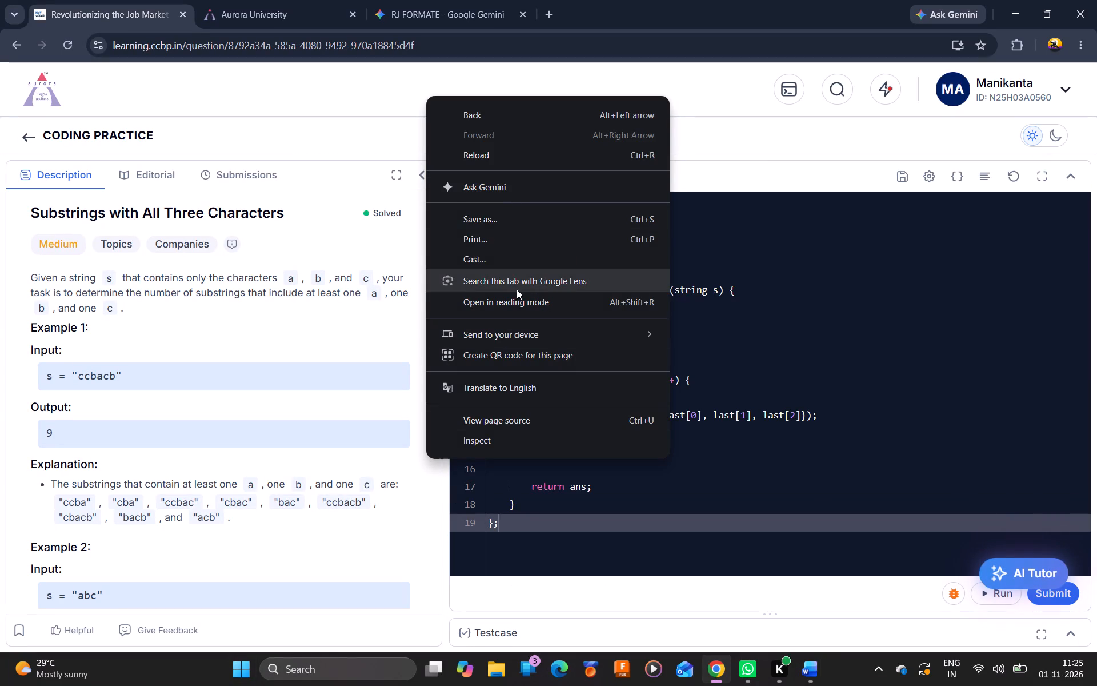
left_click(517, 289)
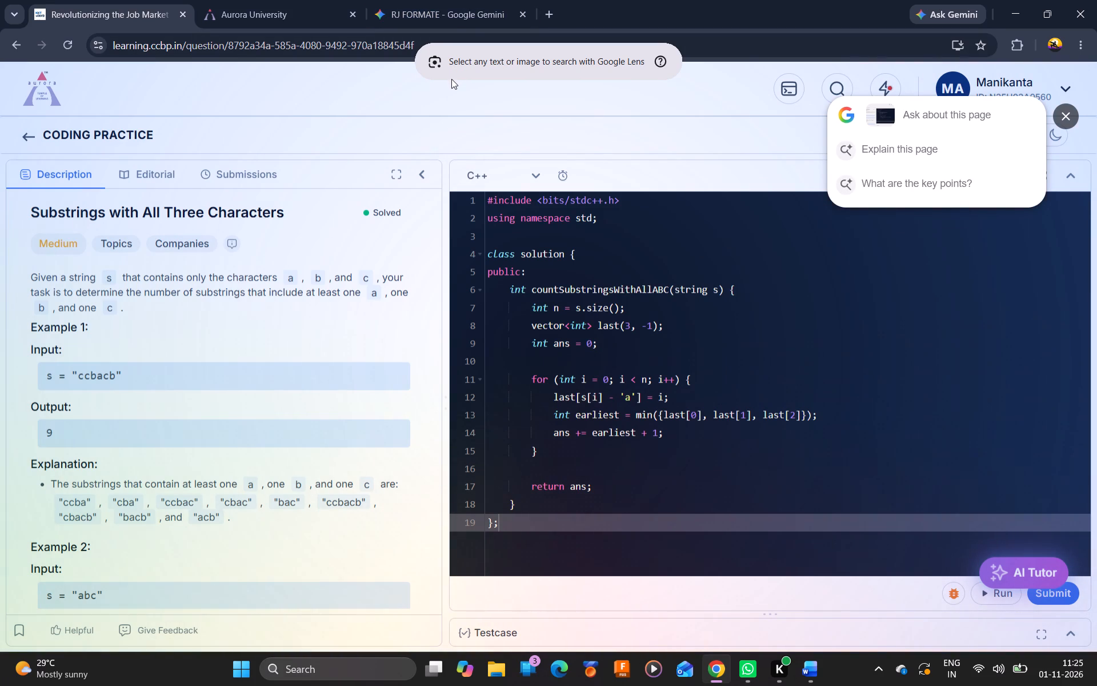
left_click_drag(454, 85, 668, 422)
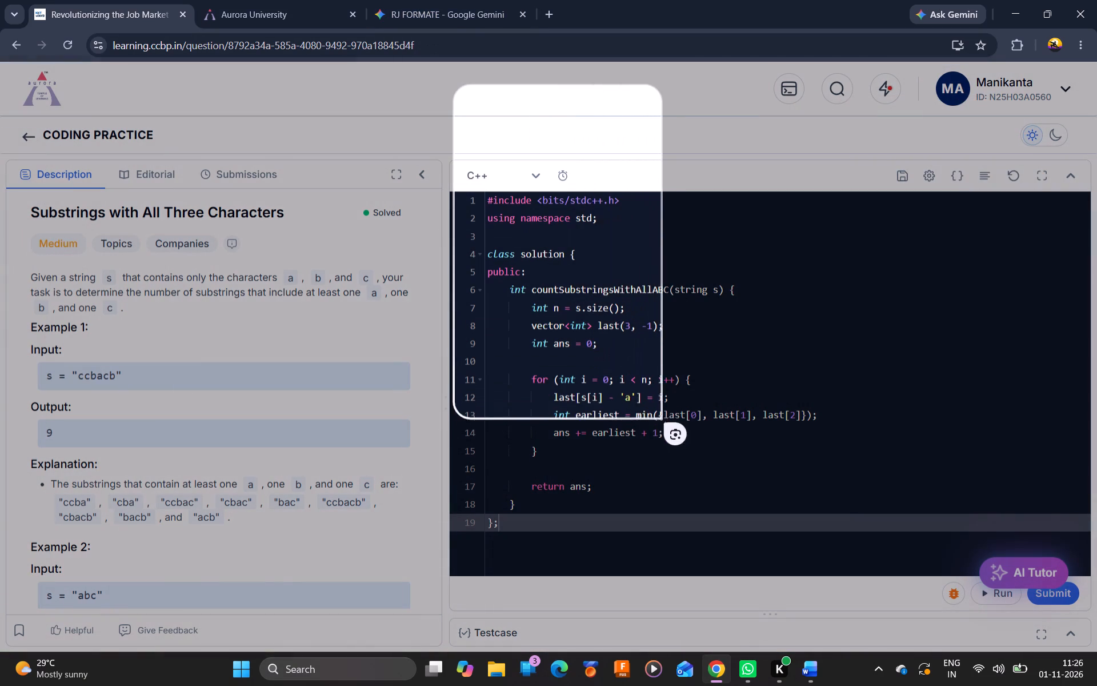
left_click_drag(668, 422, 999, 551)
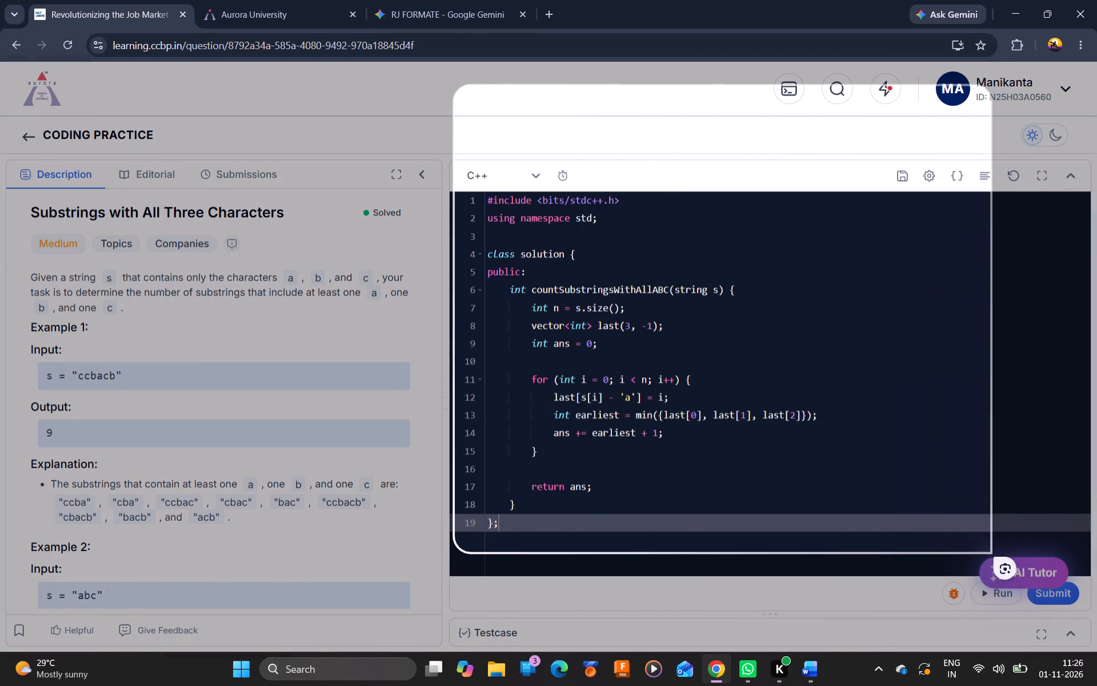
left_click_drag(999, 551, 1096, 551)
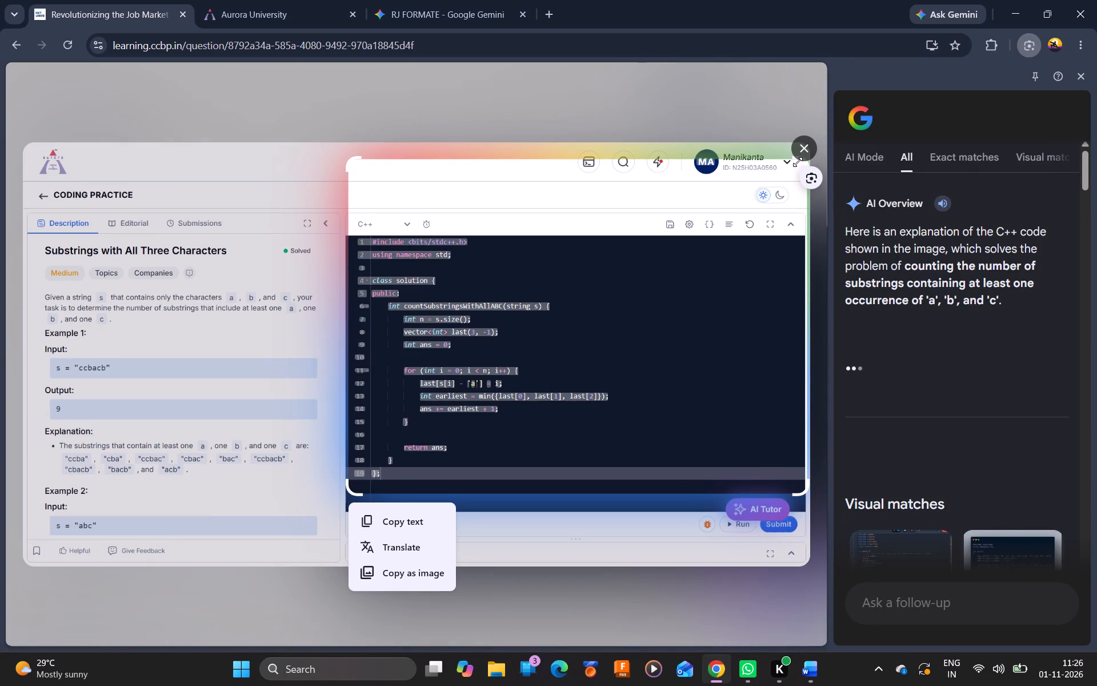
left_click_drag(794, 157, 795, 147)
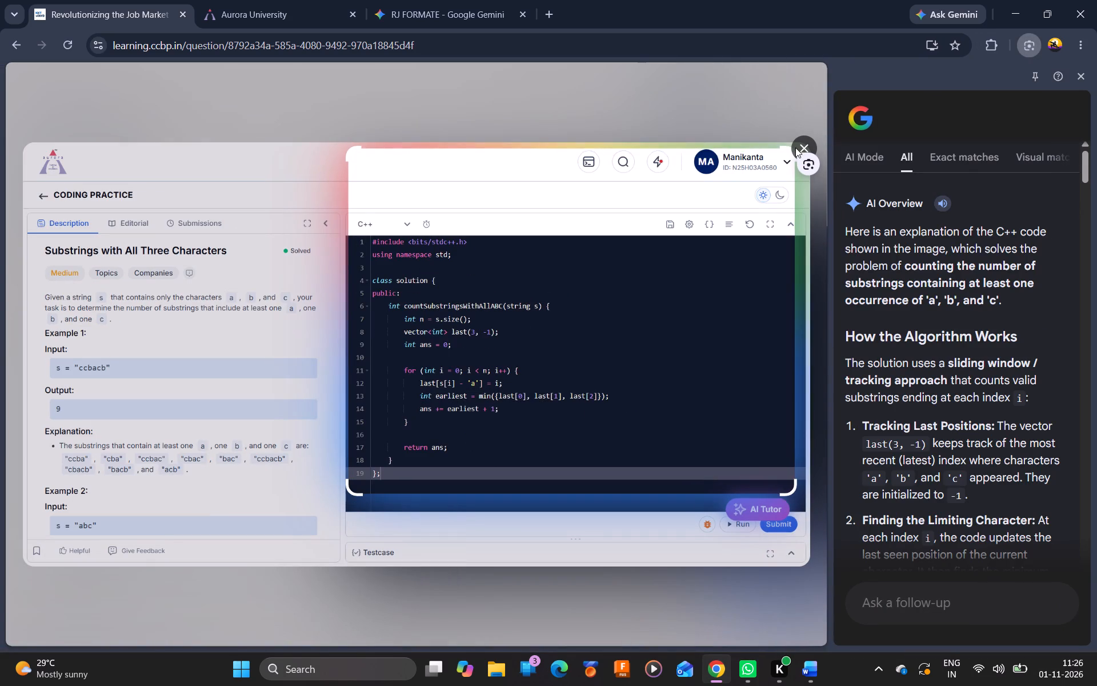
left_click_drag(795, 147, 820, 144)
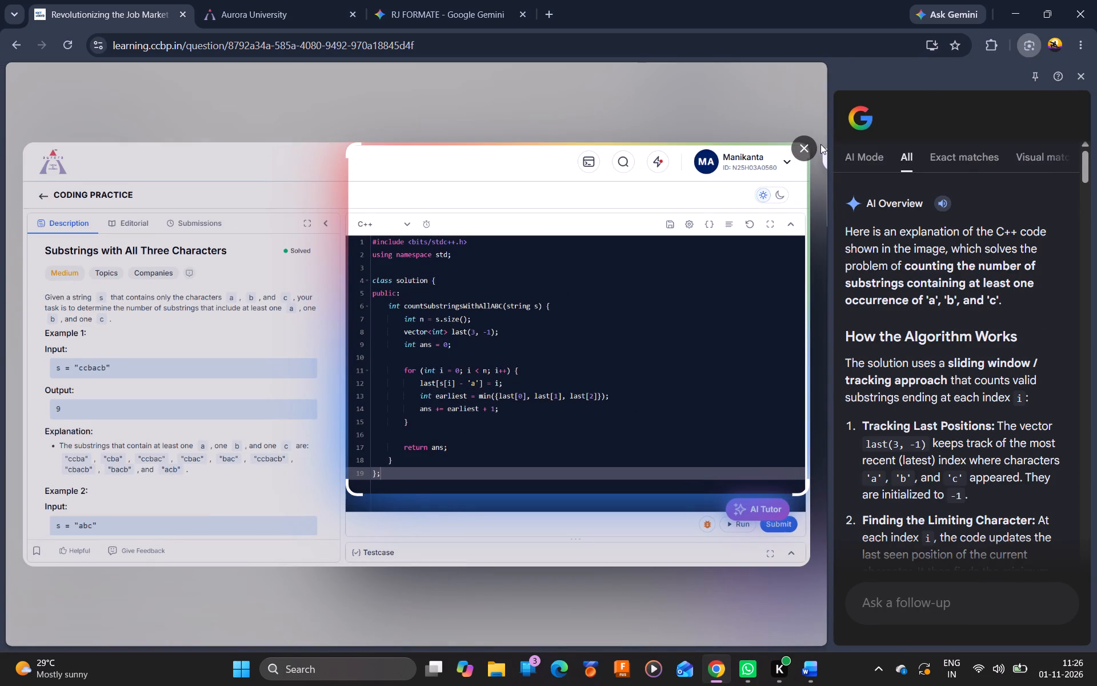
left_click_drag(820, 144, 816, 145)
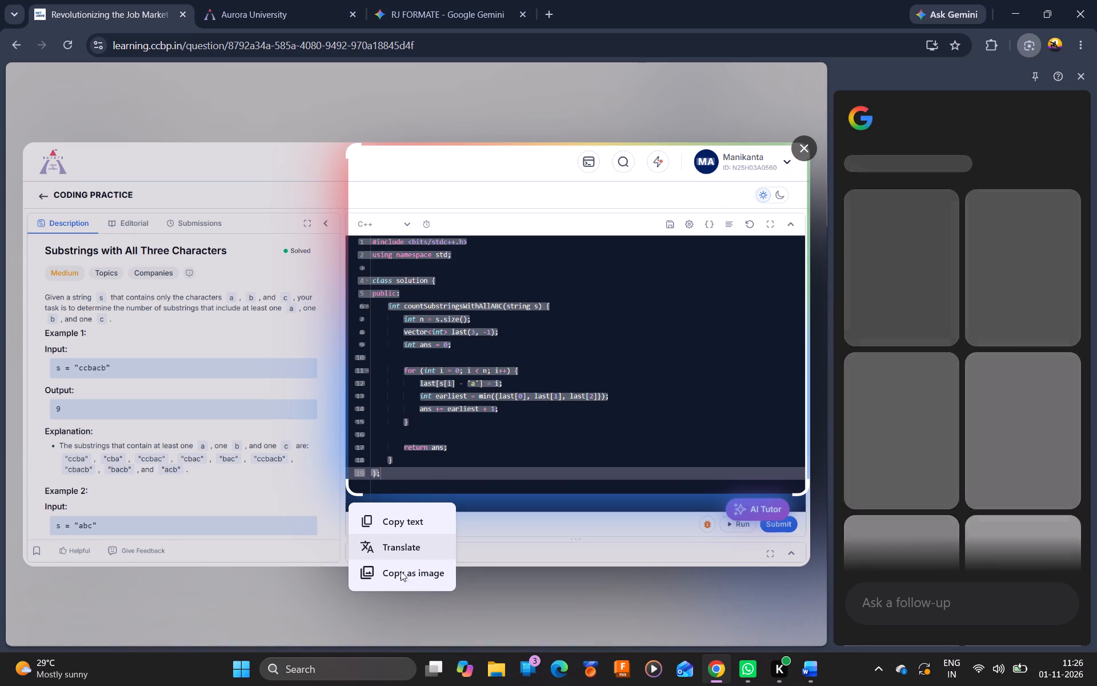
left_click(400, 576)
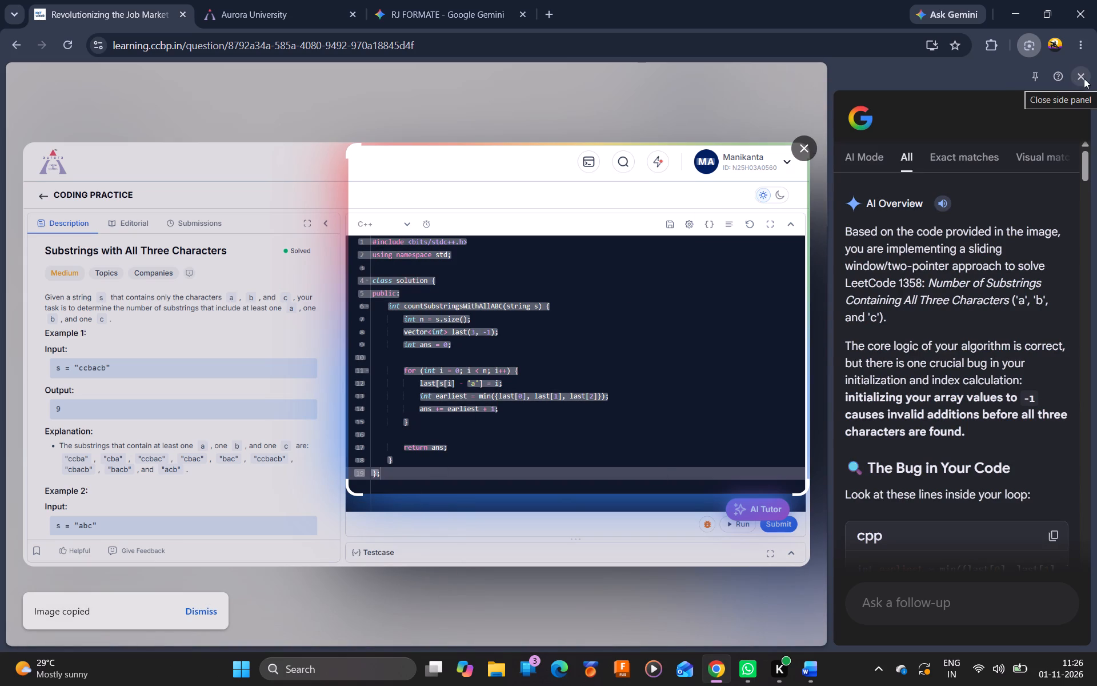
left_click(1088, 77)
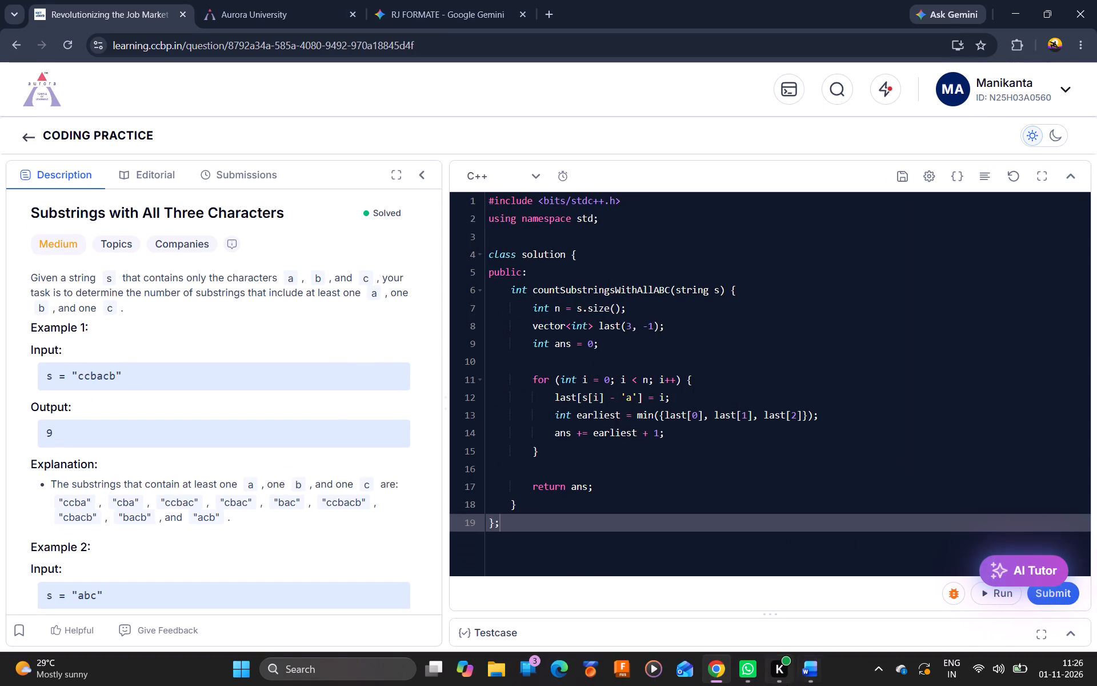
Switch to the lab Report 1 document in Word and paste the code image on a new line under section 2.3 "A. Implementation (Code)".
left_click(845, 595)
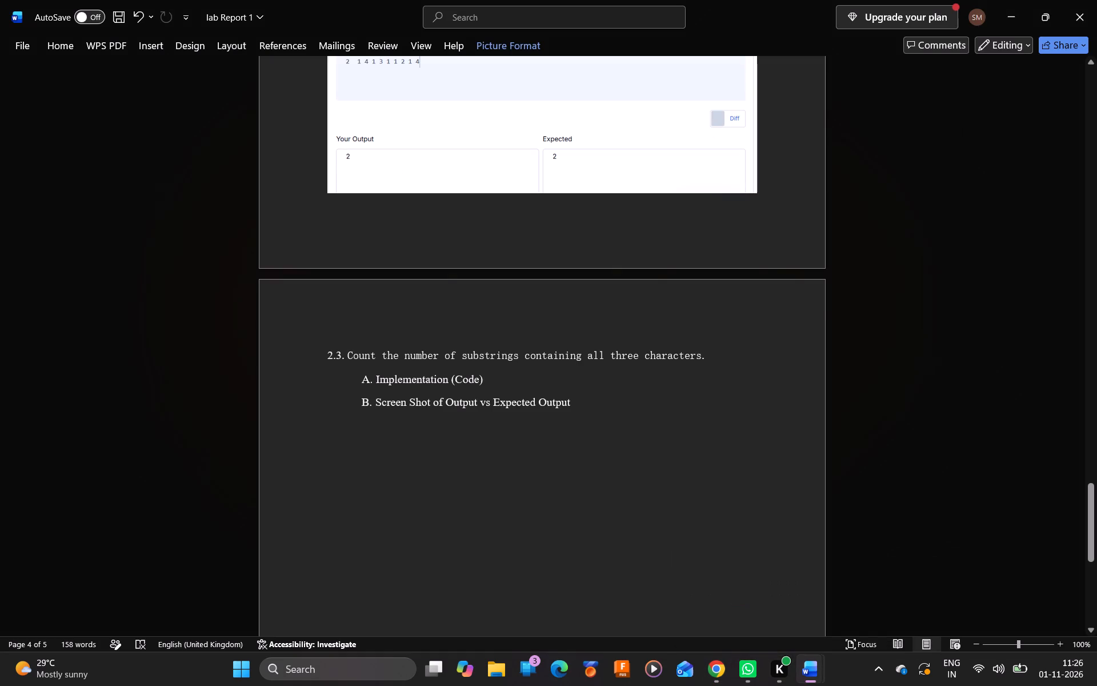
left_click(528, 387)
key("shift+bar")
key("shift+Return")
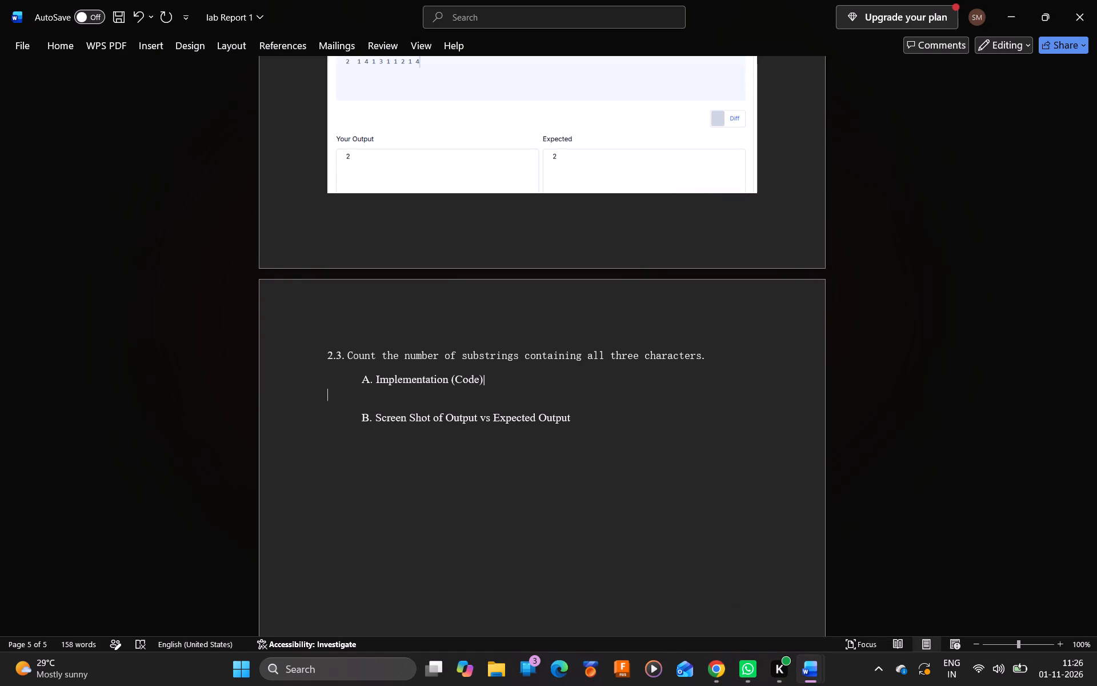
key("ctrl+v")
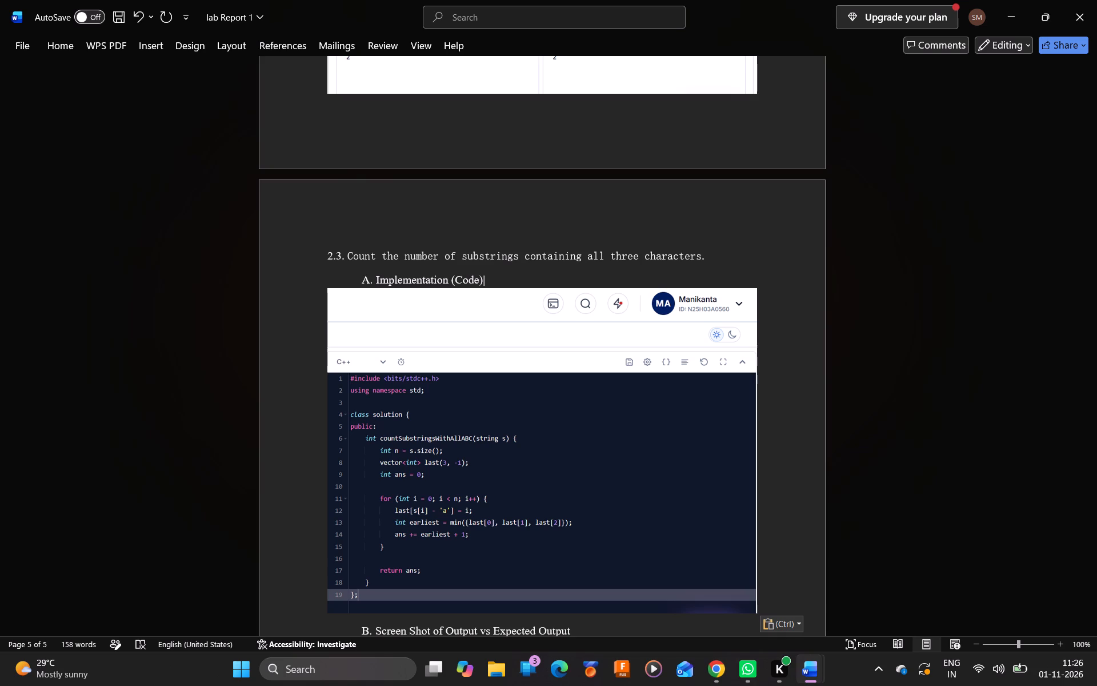
Add two line breaks after section 2.3's "B. Screen Shot of Output vs Expected Output" without starting a new list item.
scroll(528, 387, "down", 5)
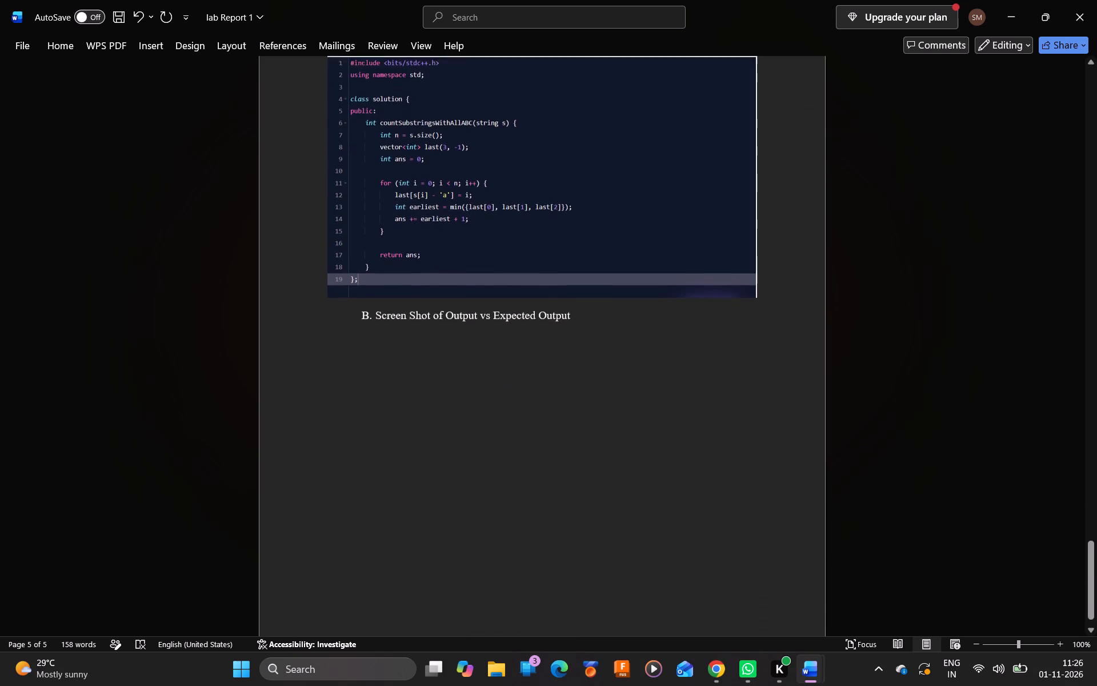
left_click(441, 350)
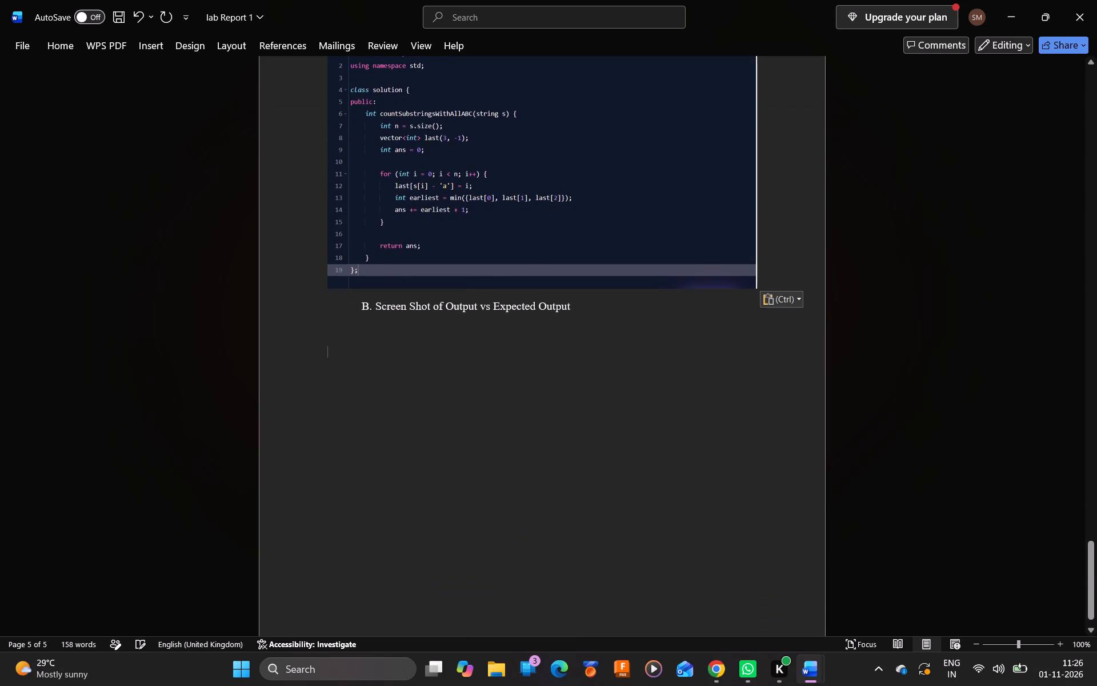
left_click(579, 316)
key("shift+Return")
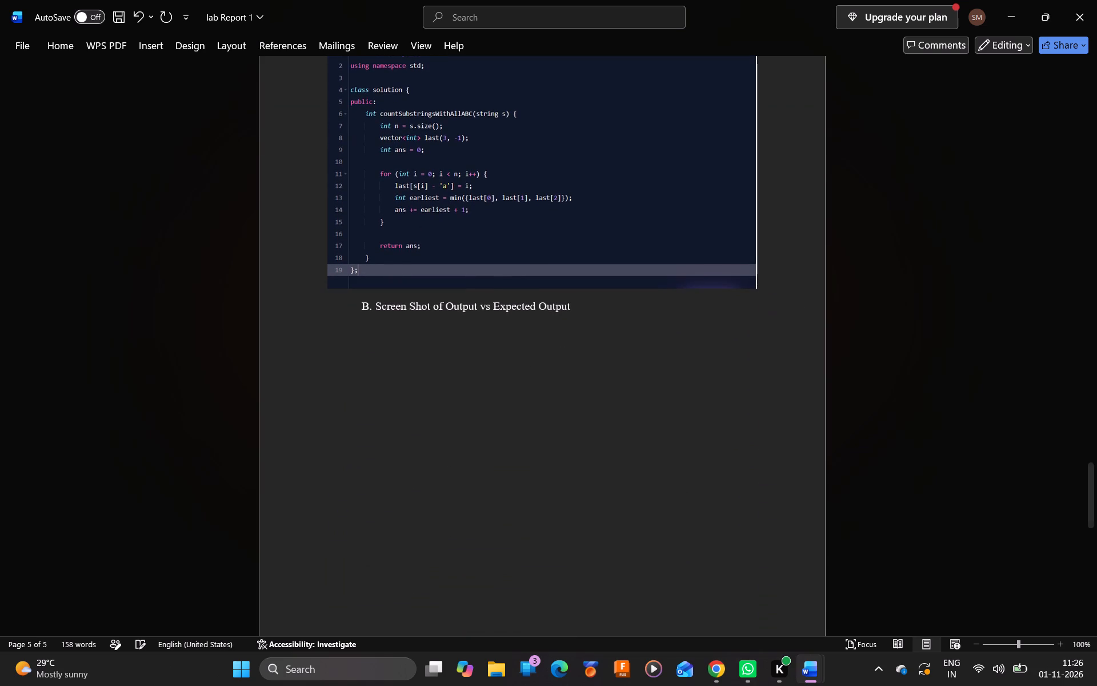
key("Return")
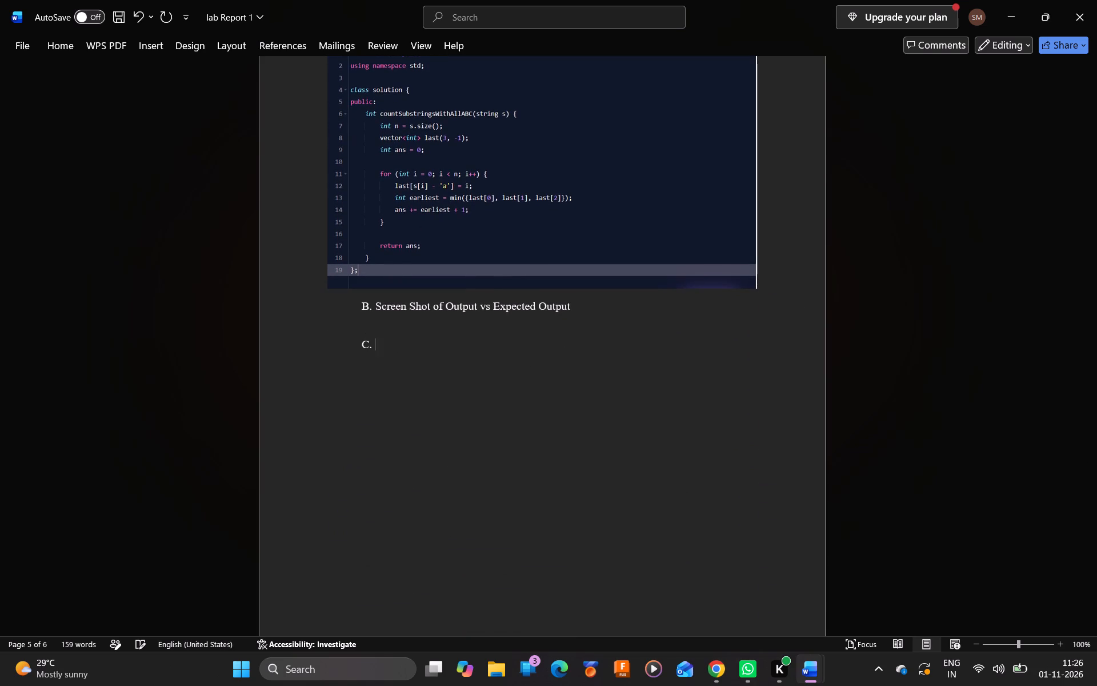
key("BackSpace")
key("ctrl+z")
key("ctrl+z")
key("shift+Return")
Switch to Chrome, run the Substrings with All Three Characters solution and enlarge the Testcase area to show both outputs.
left_click(722, 669)
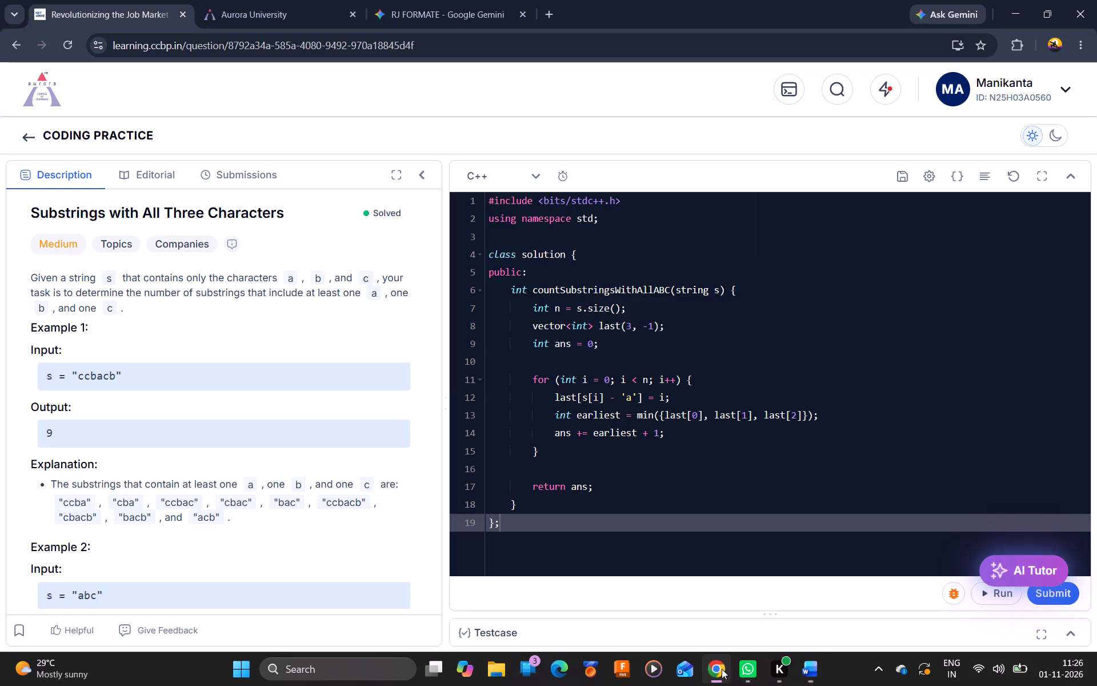
left_click(979, 595)
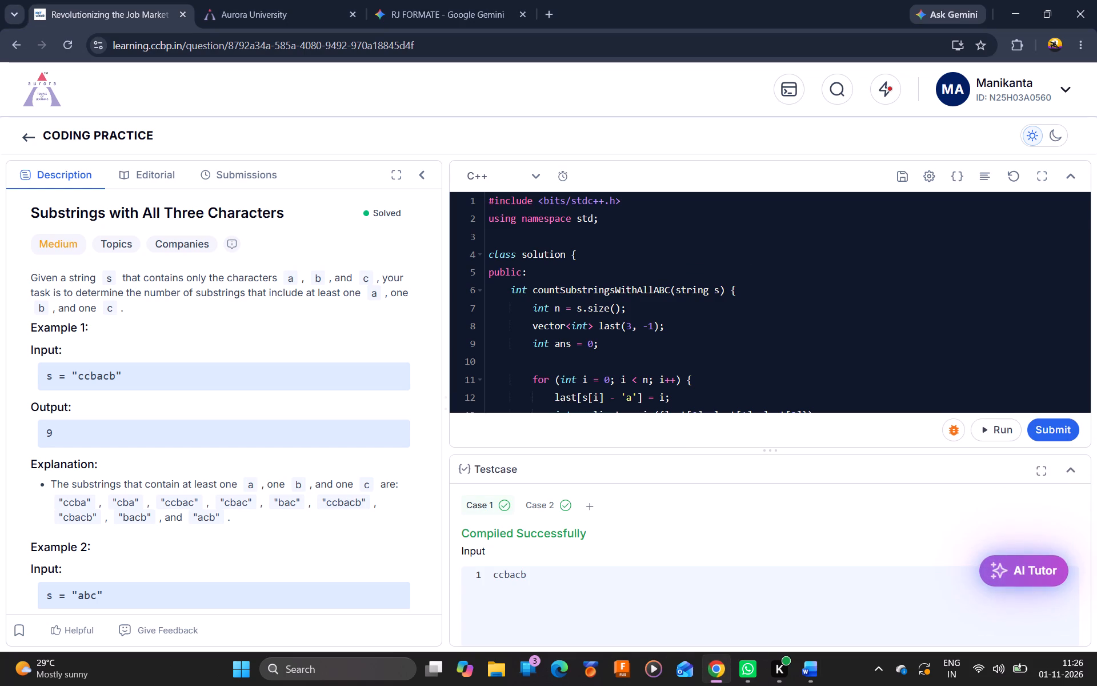
left_click(773, 455)
left_click_drag(770, 451, 746, 240)
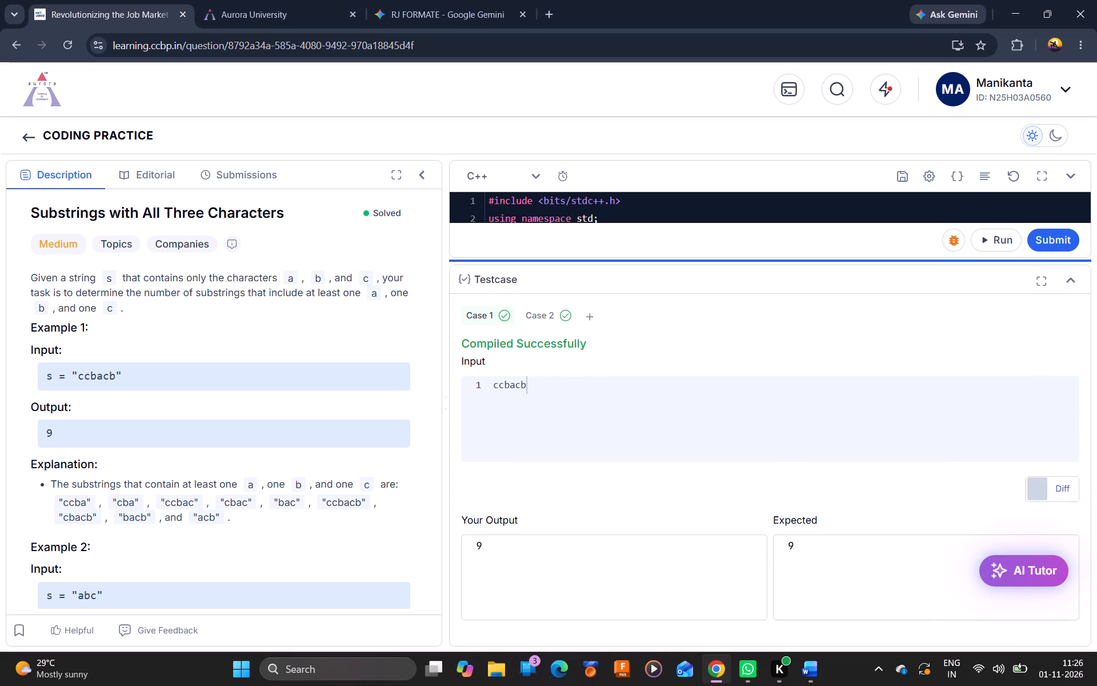
left_click_drag(746, 240, 746, 210)
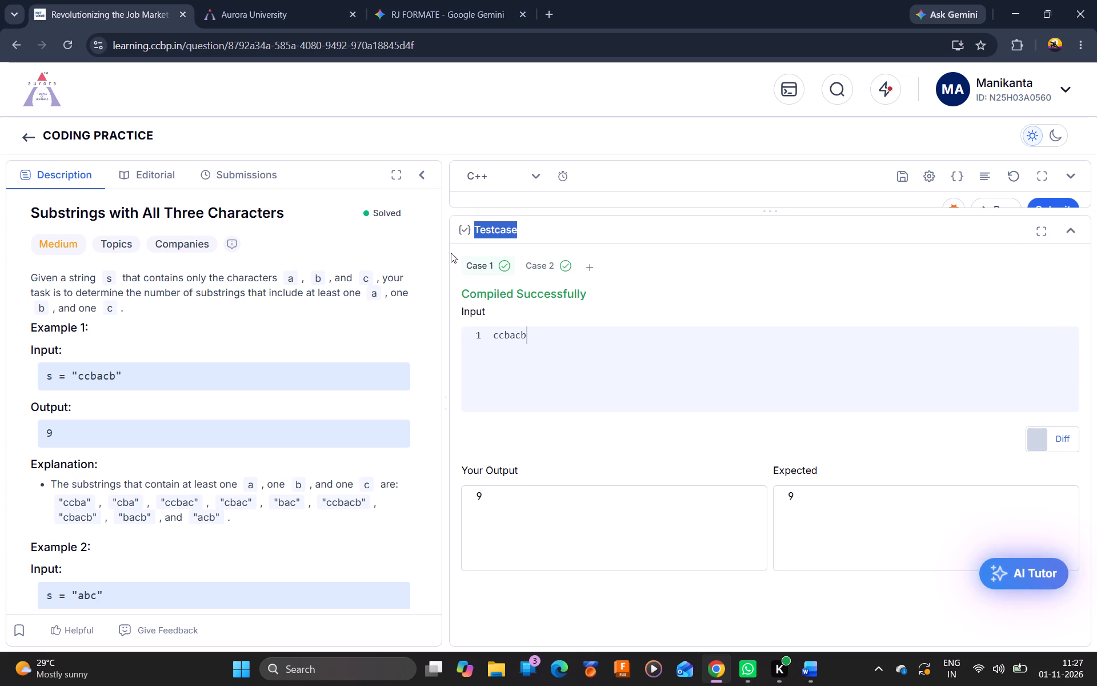
left_click(451, 253)
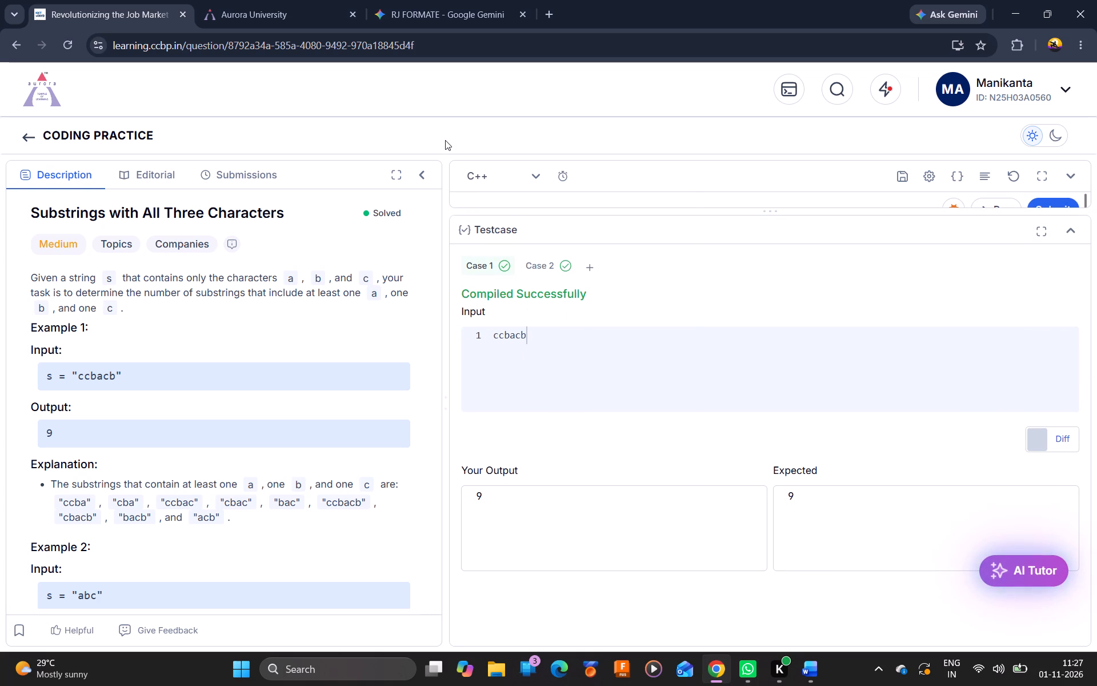
Copy the Case 1 test result, from the Testcase heading through Your Output and Expected, as an image using Google Lens.
right_click(445, 140)
left_click(523, 323)
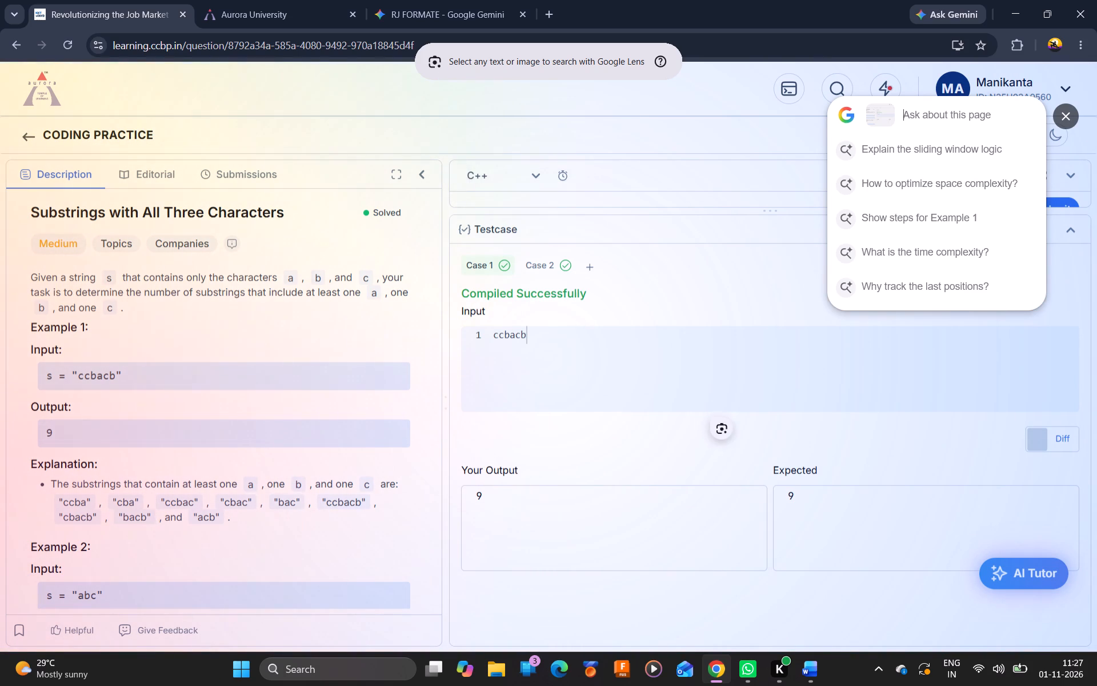
left_click_drag(454, 210, 510, 282)
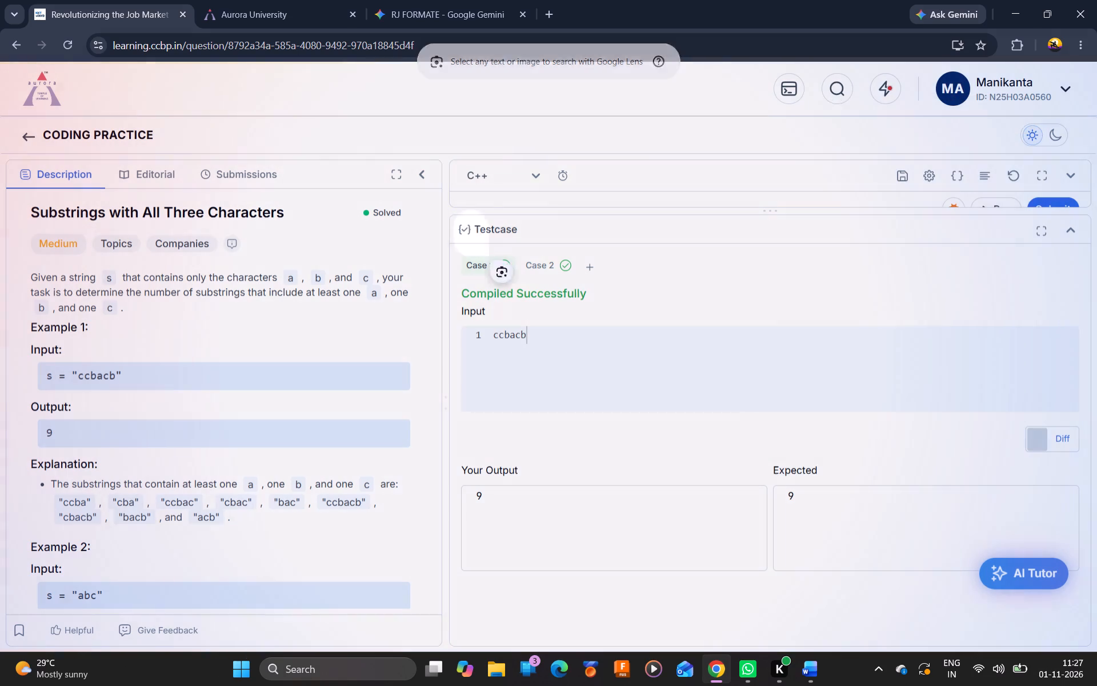
left_click_drag(510, 282, 900, 488)
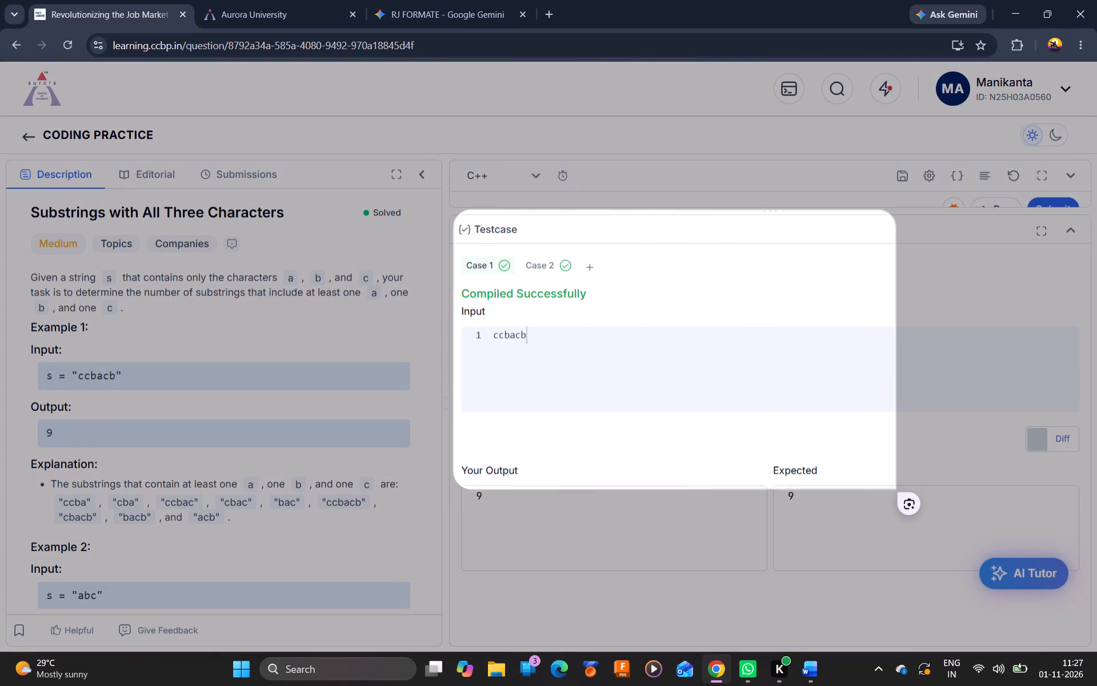
left_click_drag(900, 488, 1085, 492)
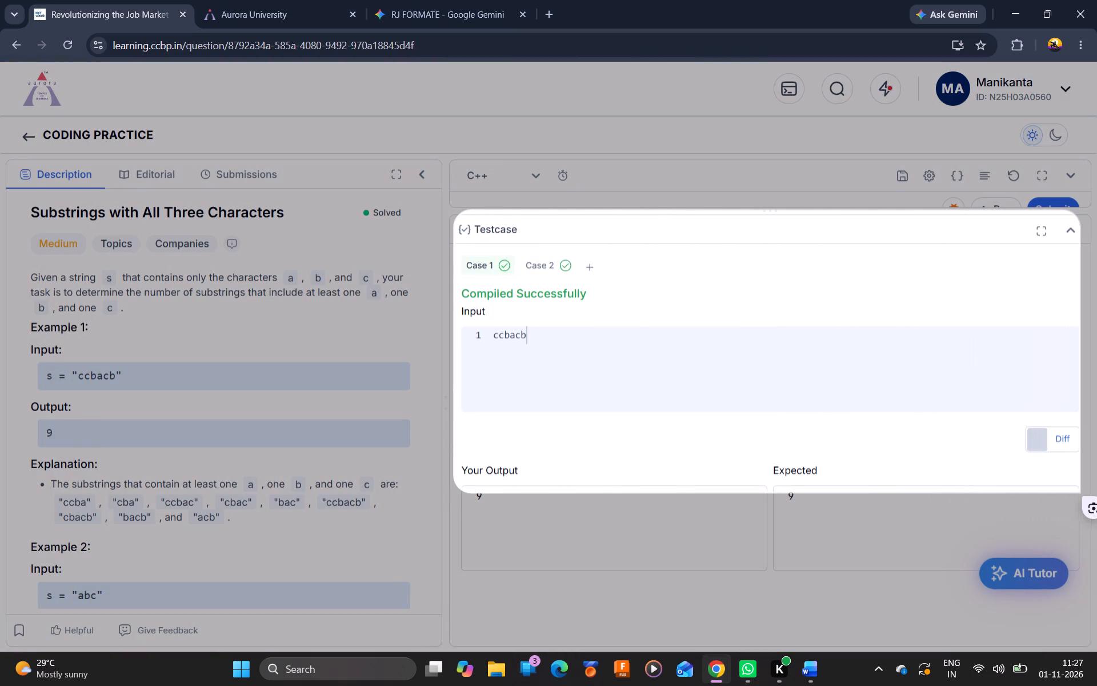
left_click_drag(1085, 492, 1094, 564)
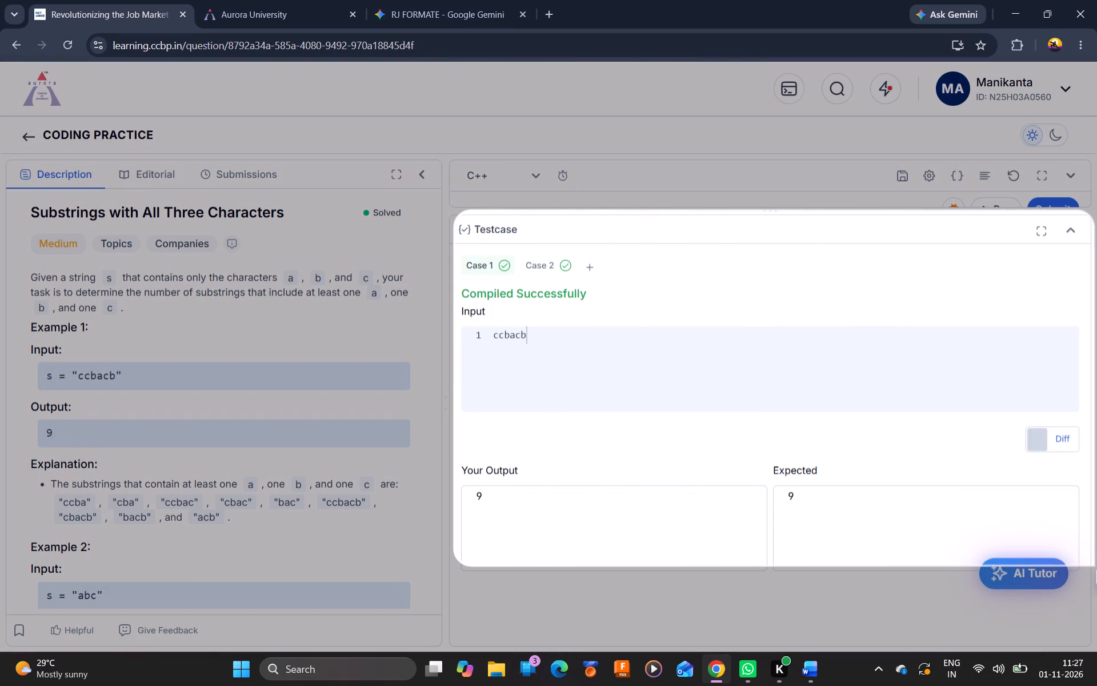
left_click_drag(1094, 564, 1094, 554)
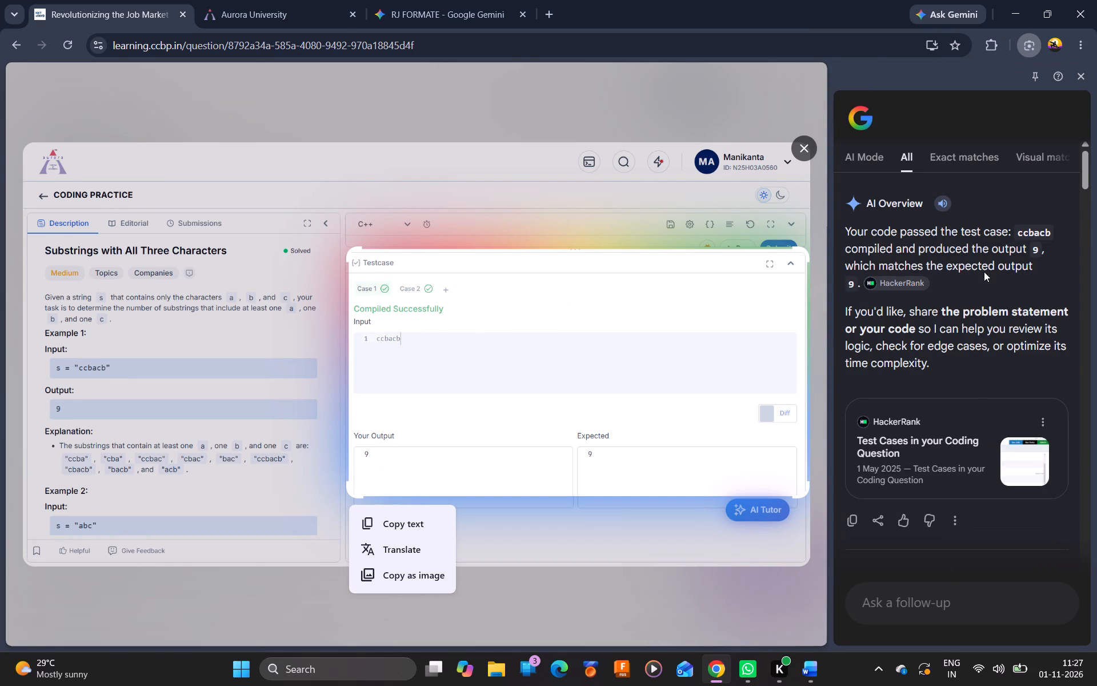
left_click(429, 570)
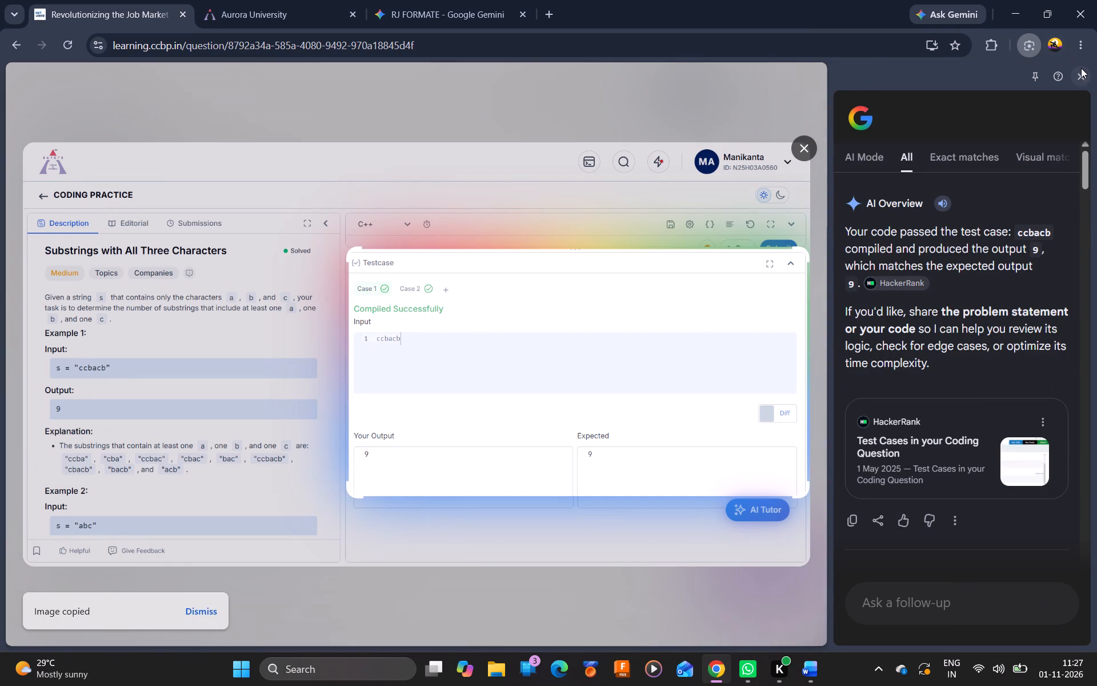
left_click(1081, 69)
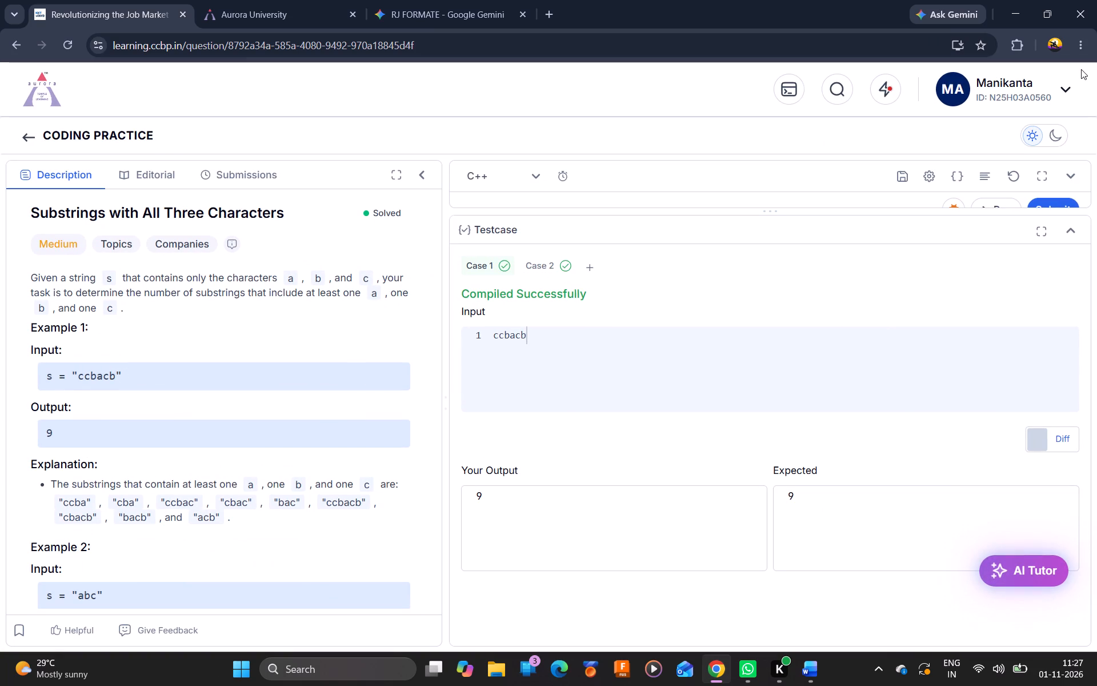
Return to the lab Report 1 document in Word and paste the test result image under section 2.3's heading B.
left_click(812, 668)
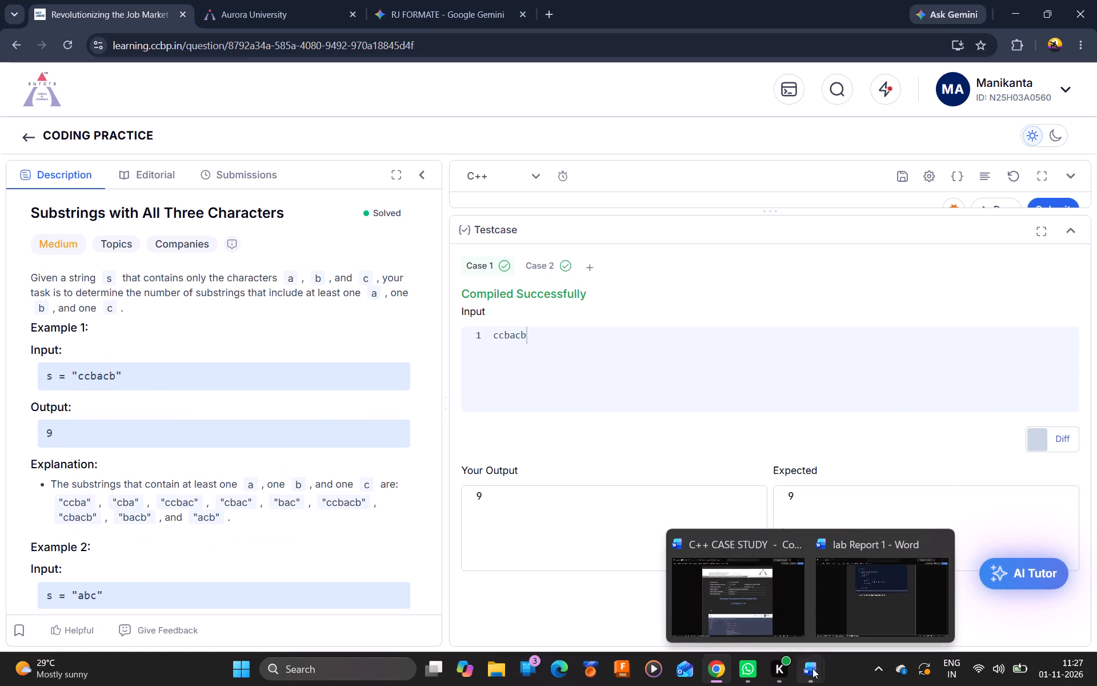
left_click(820, 654)
left_click(846, 579)
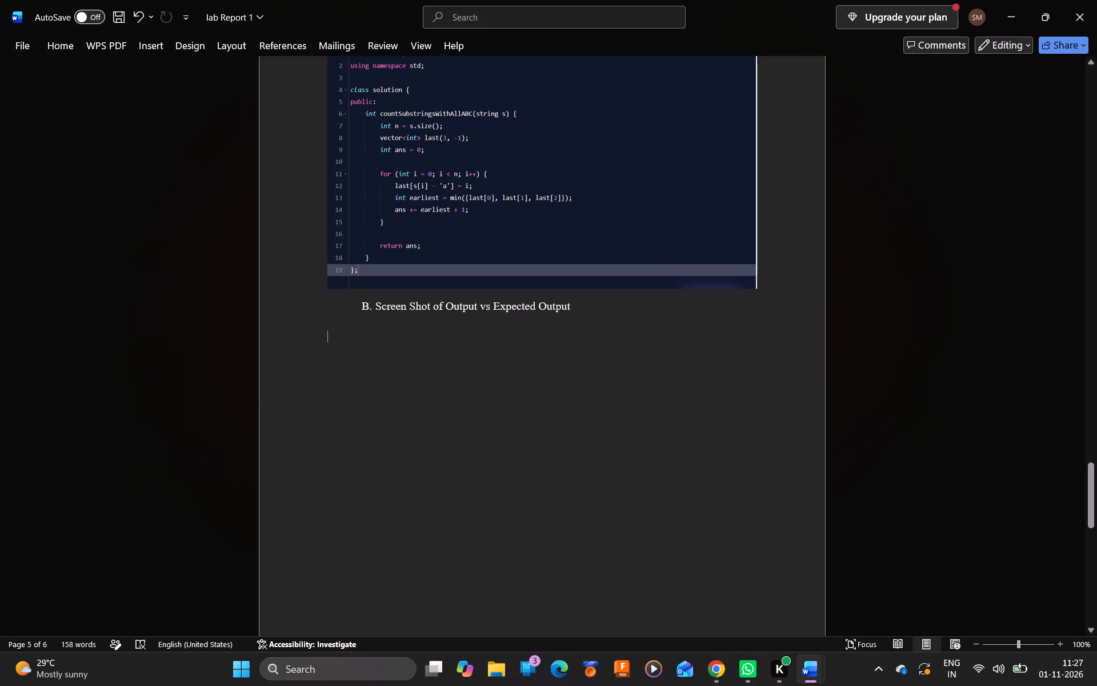
key("ctrl+v")
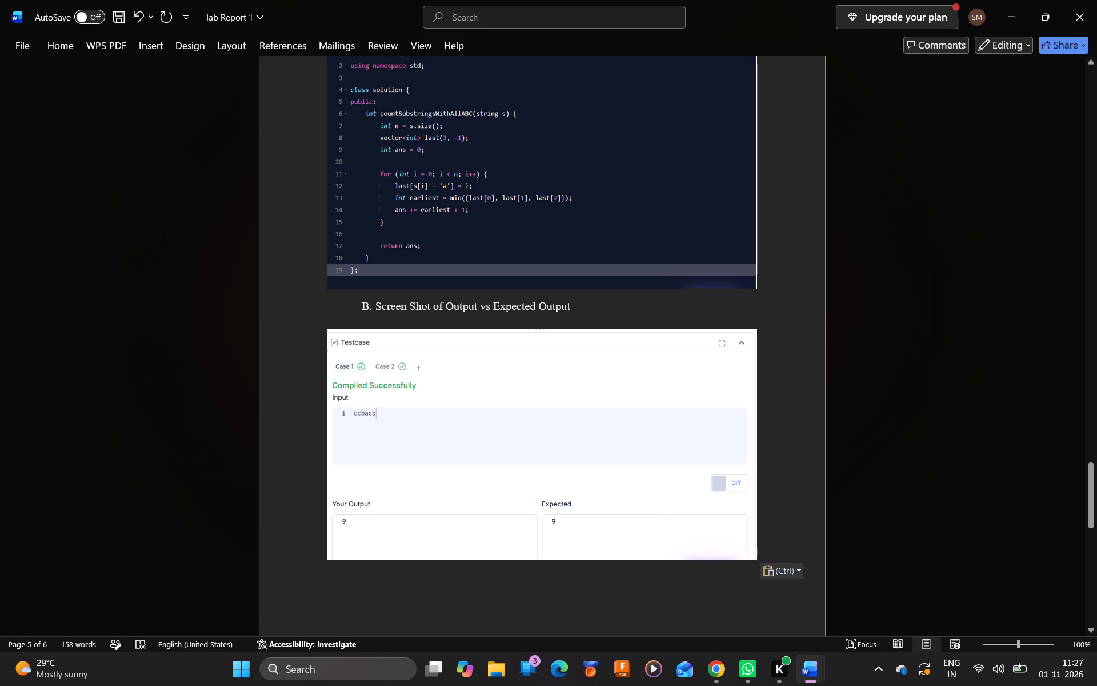
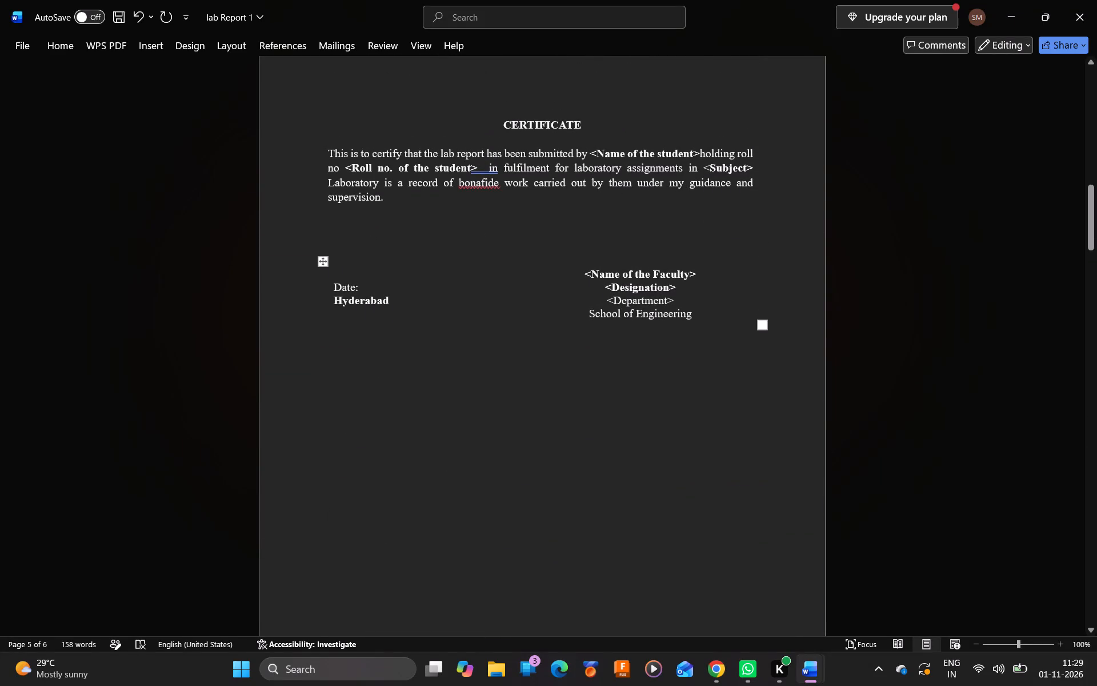
Replace the text of the <Name of the student> placeholder in the certificate paragraph with the student's name in capitals.
scroll(379, 192, "up", 12)
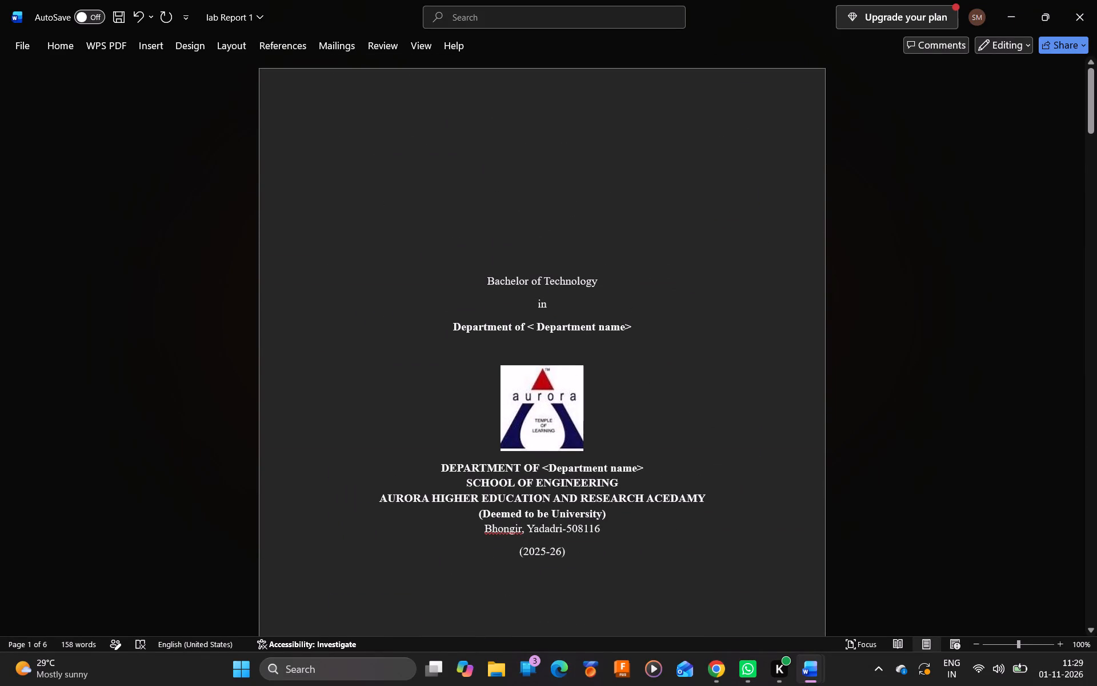
scroll(489, 409, "down", 12)
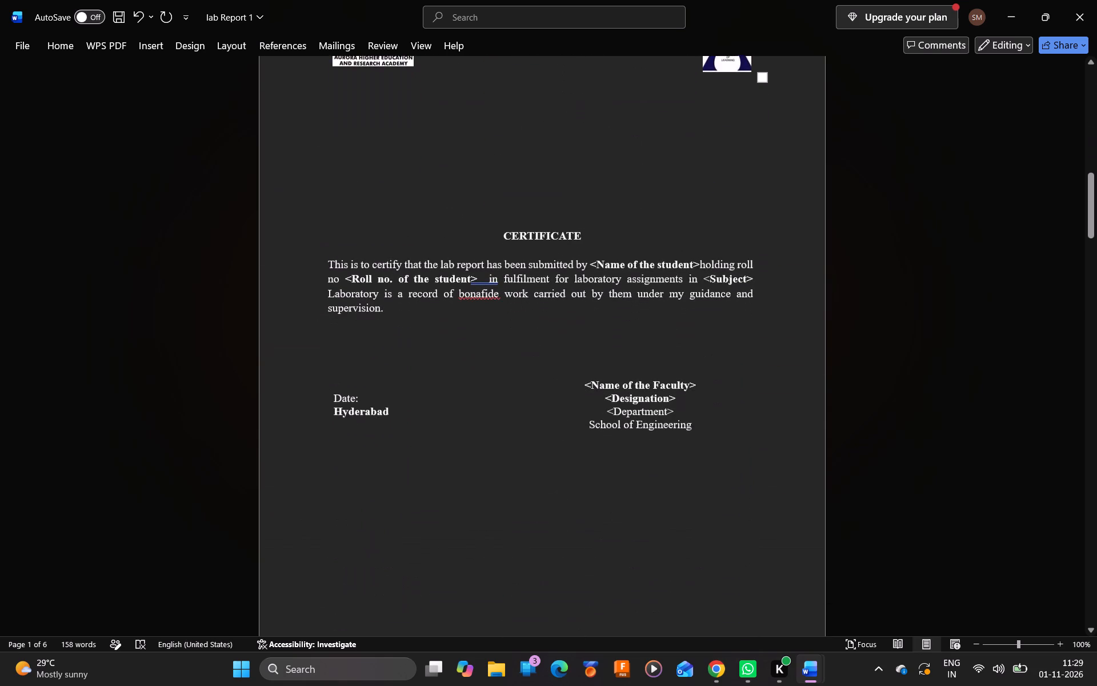
left_click(691, 262)
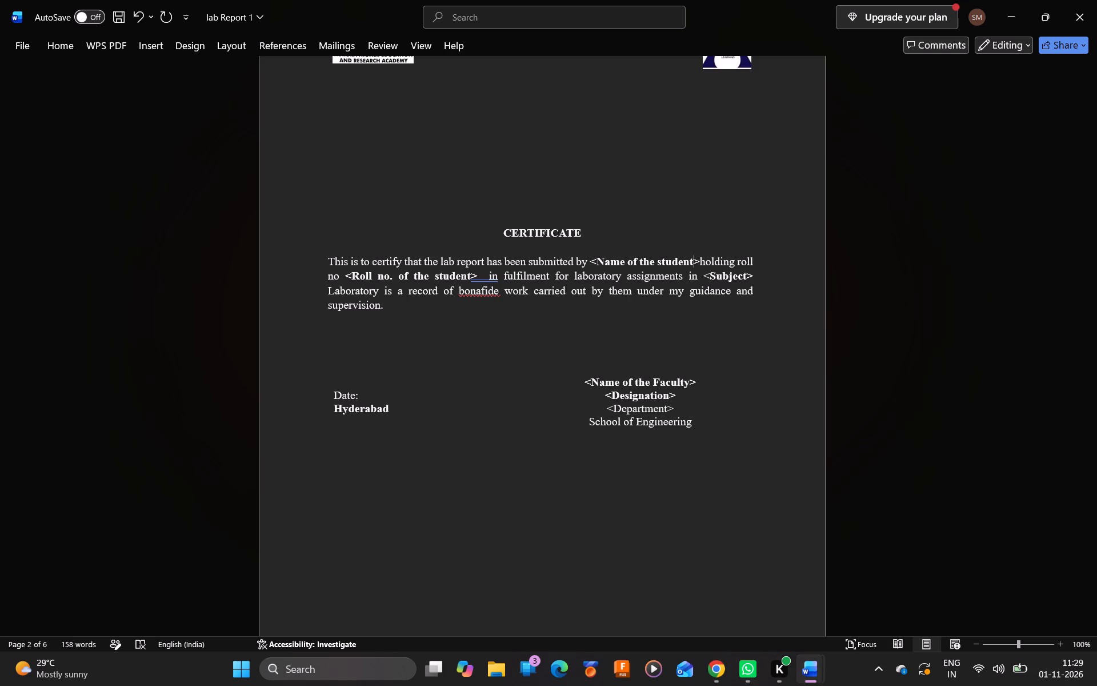
key("BackSpace")
key("BackSpace")
key("BackSpace")
key("BackSpace")
key("BackSpace")
key("BackSpace")
key("BackSpace")
key("BackSpace")
key("BackSpace")
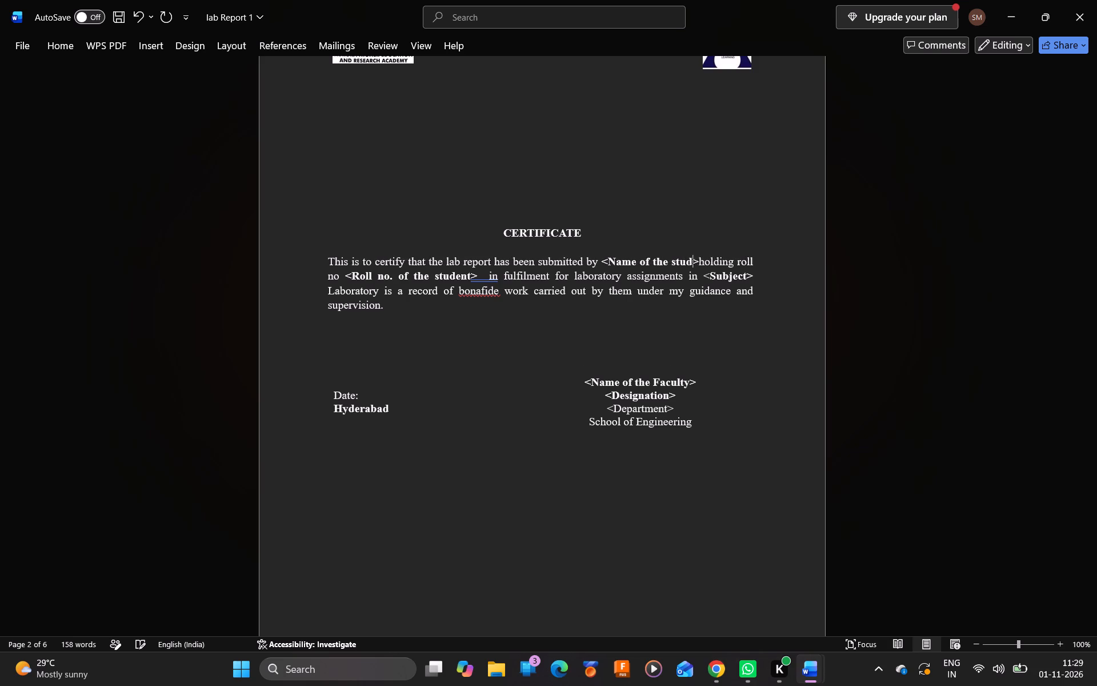
key("BackSpace")
key("BackSpace")
key("BackSpace")
key("BackSpace")
key("BackSpace")
key("BackSpace")
key("BackSpace")
key("BackSpace")
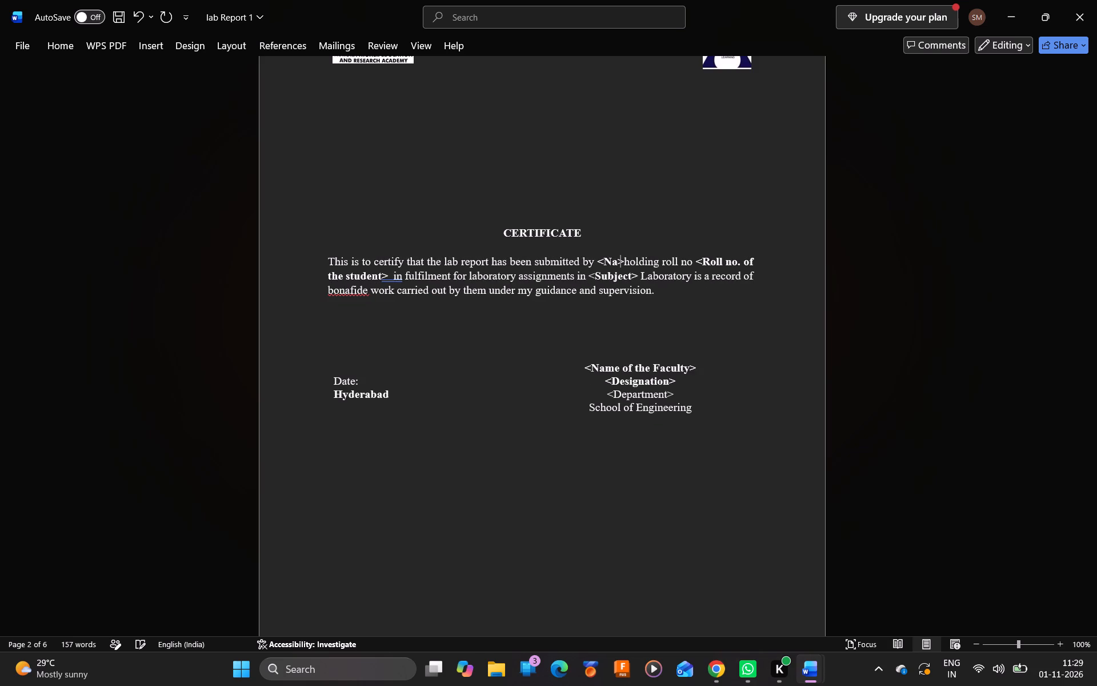
key("BackSpace")
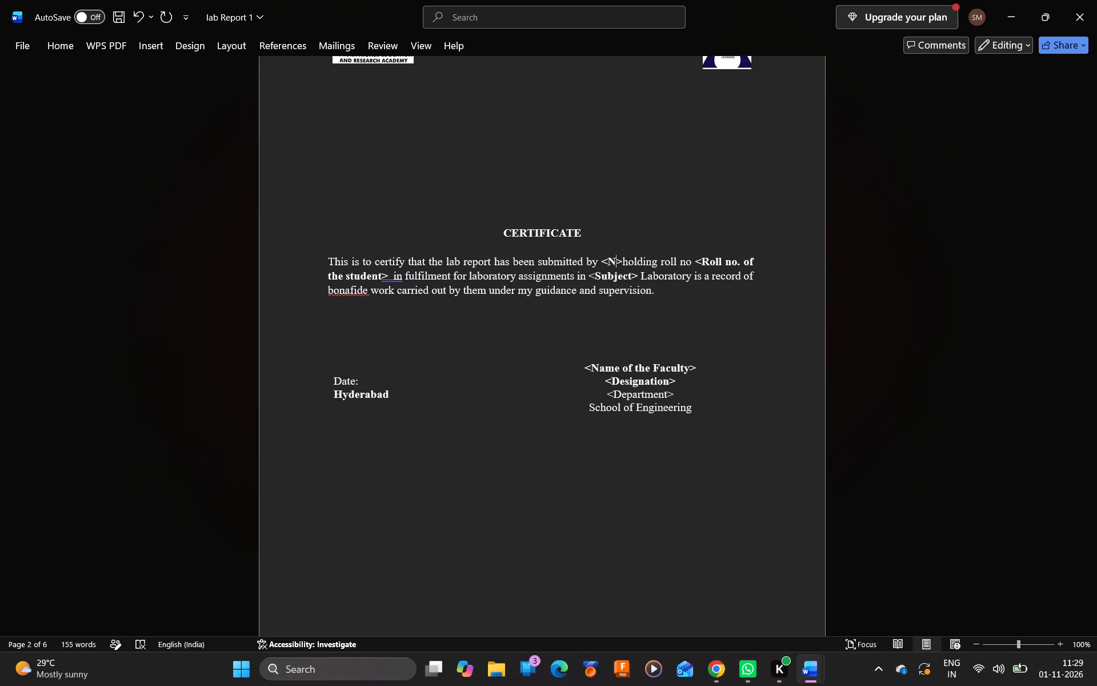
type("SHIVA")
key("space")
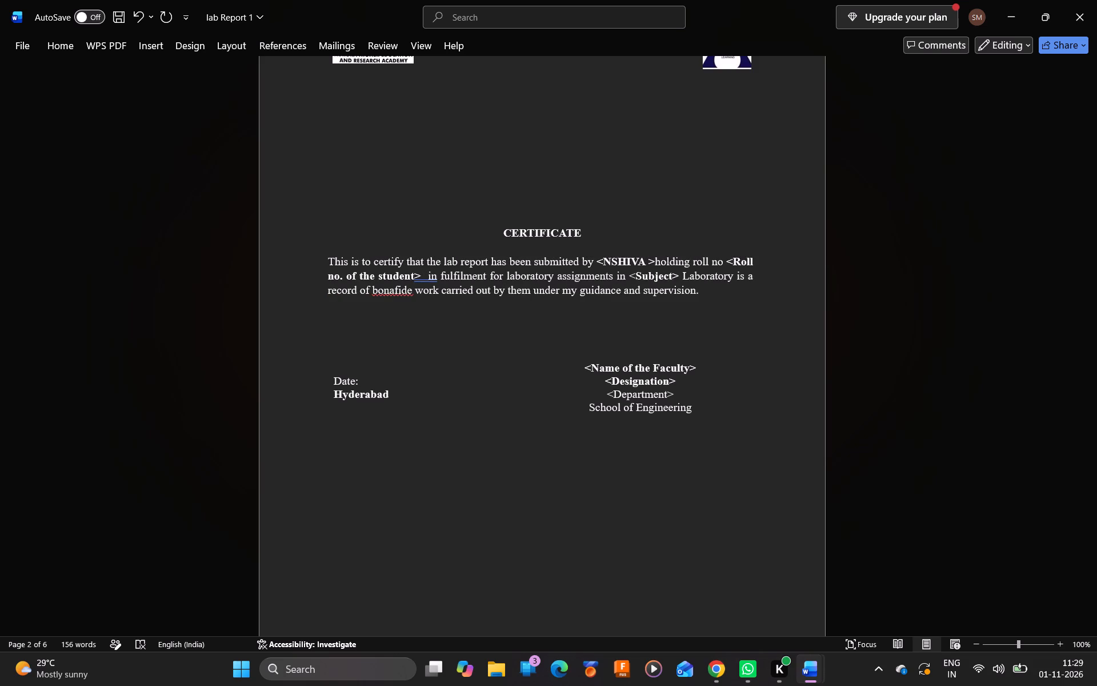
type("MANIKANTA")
Remove the leftover "<N" and ">" around the student's name in the certificate and add a space before "holding".
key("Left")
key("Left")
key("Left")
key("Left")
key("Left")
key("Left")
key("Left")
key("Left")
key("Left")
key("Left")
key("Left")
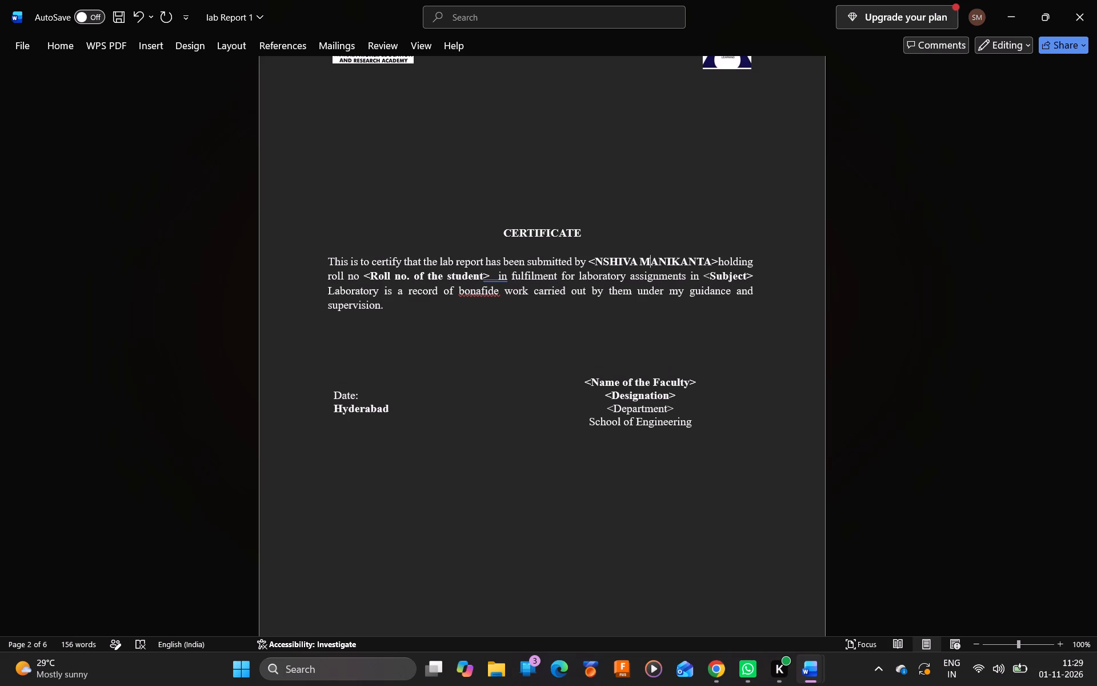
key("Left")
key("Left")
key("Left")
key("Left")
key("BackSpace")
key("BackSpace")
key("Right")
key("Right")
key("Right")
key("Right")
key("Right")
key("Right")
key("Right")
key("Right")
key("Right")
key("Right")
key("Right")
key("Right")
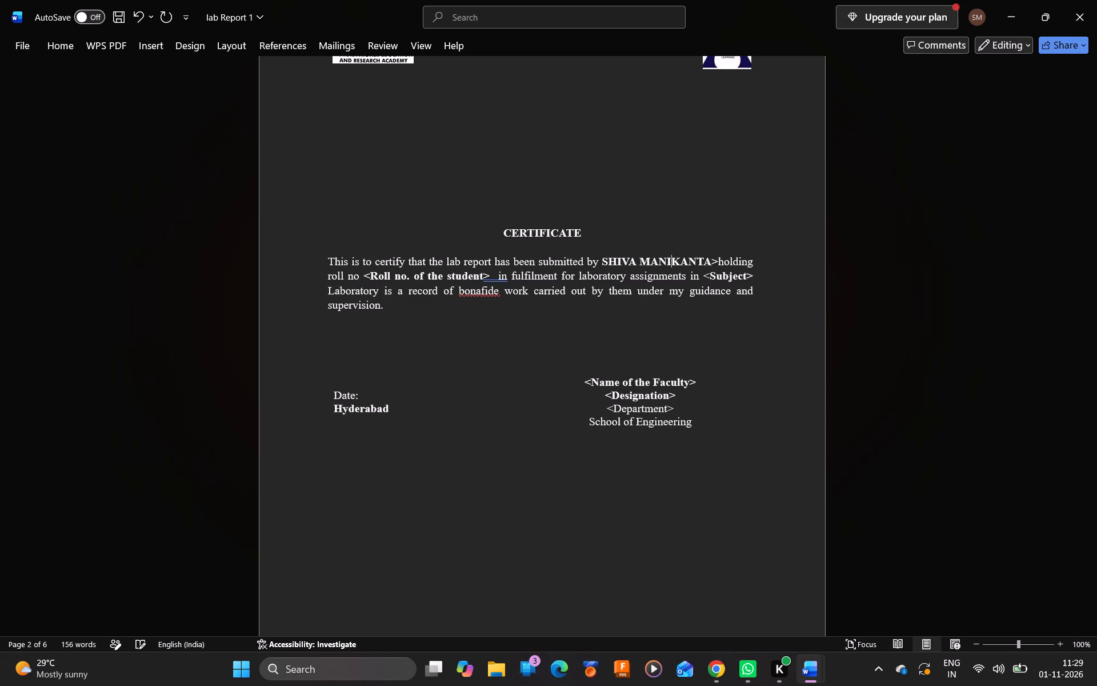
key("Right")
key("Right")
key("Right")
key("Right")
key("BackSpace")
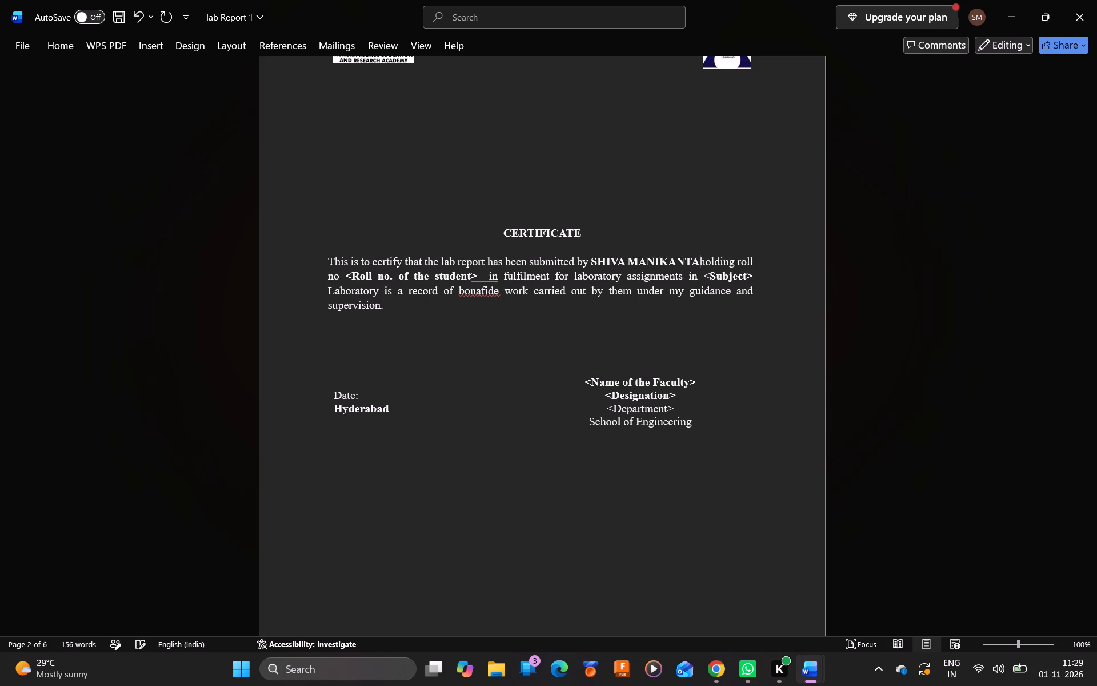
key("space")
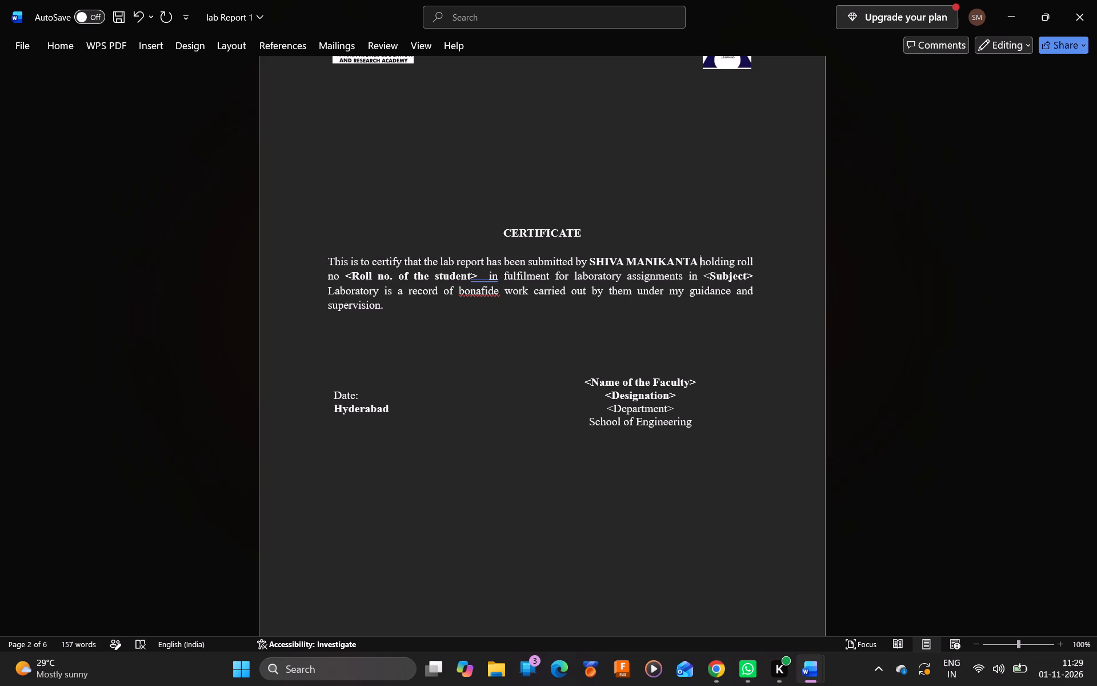
Place the text cursor at the end of the certificate's <Roll no. of the student> placeholder for editing.
left_click(477, 277)
key("Left")
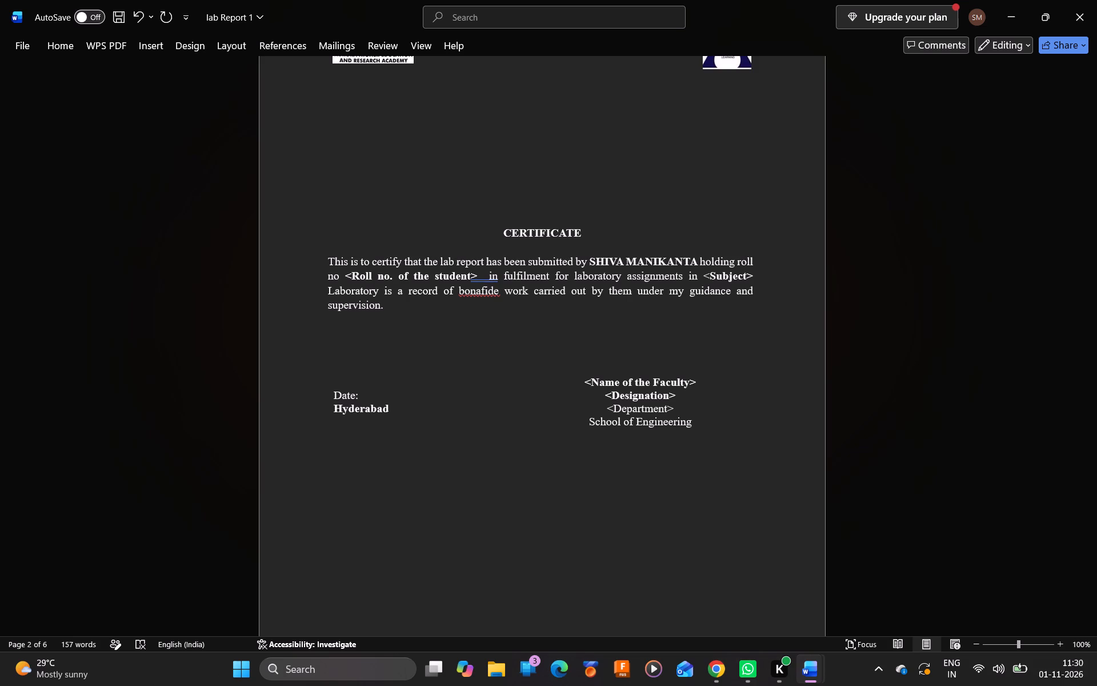
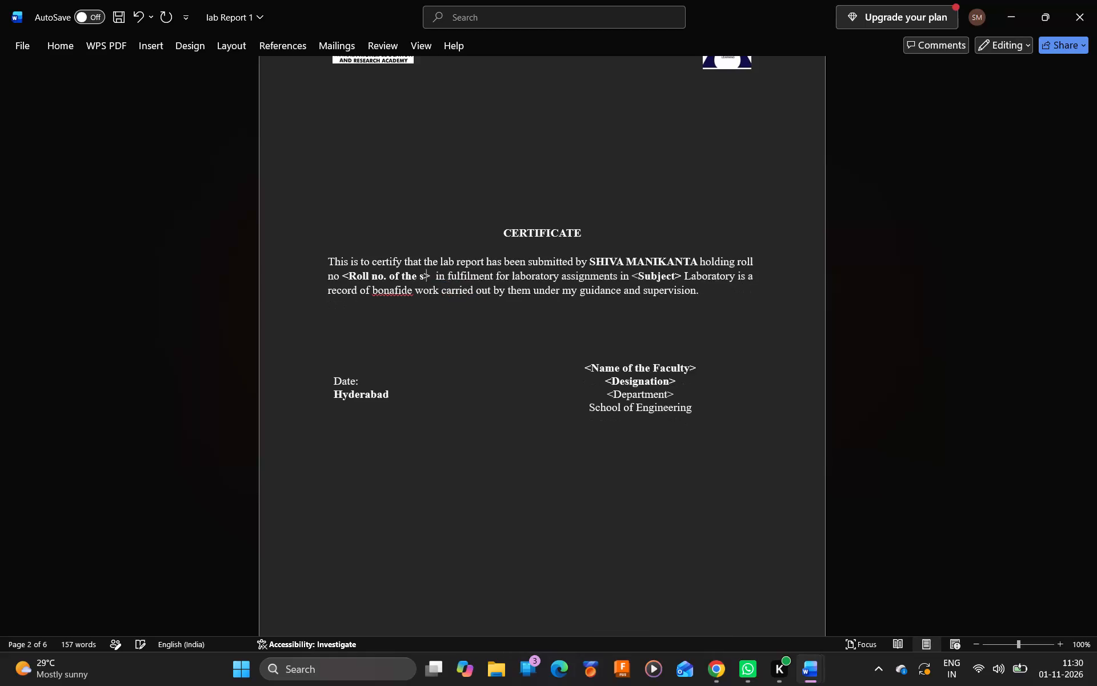
Replace the text inside the certificate's <Roll no. of the student> placeholder with the student's roll number.
key("BackSpace")
key("BackSpace")
key("BackSpace")
key("BackSpace")
key("BackSpace")
key("BackSpace")
key("BackSpace")
key("BackSpace")
key("BackSpace")
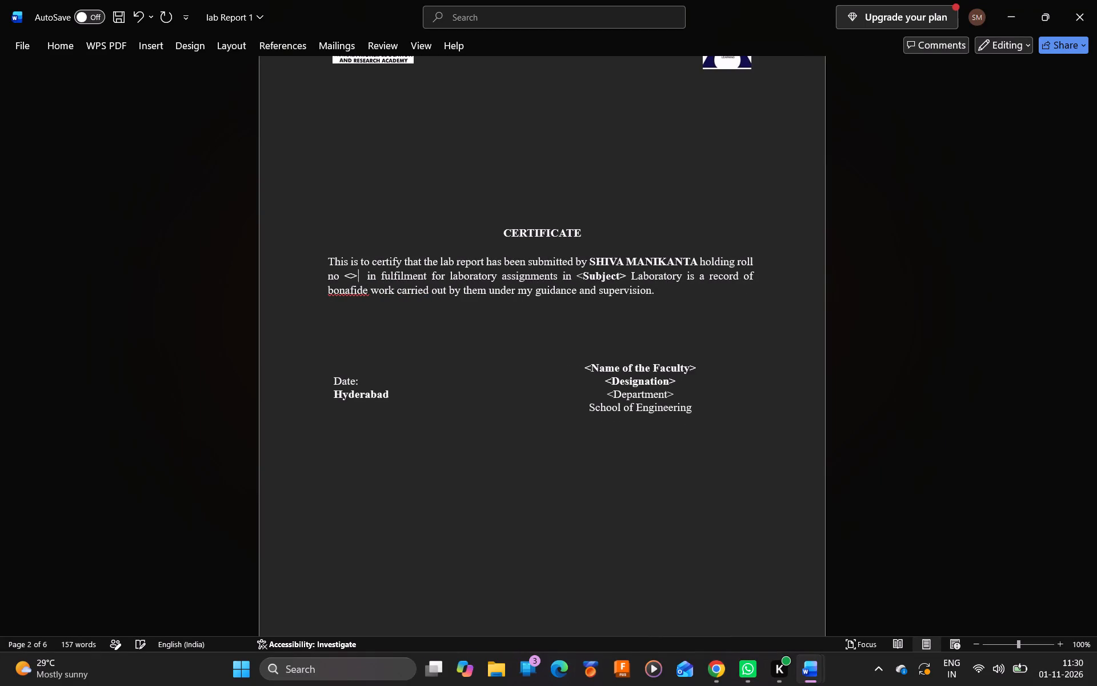
key("BackSpace")
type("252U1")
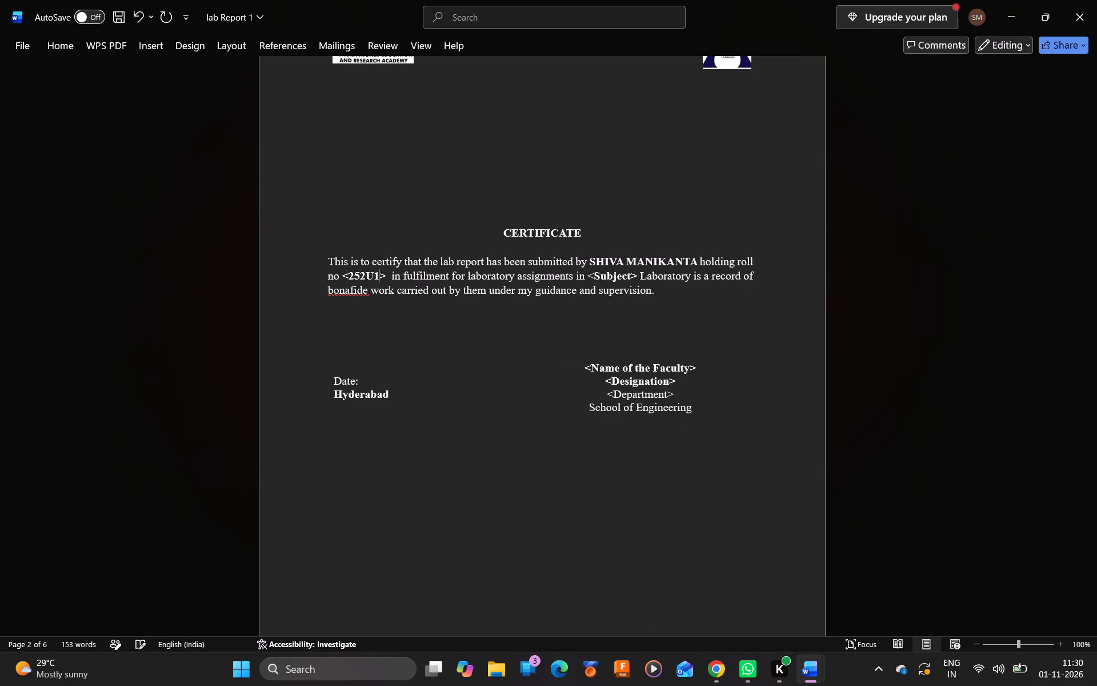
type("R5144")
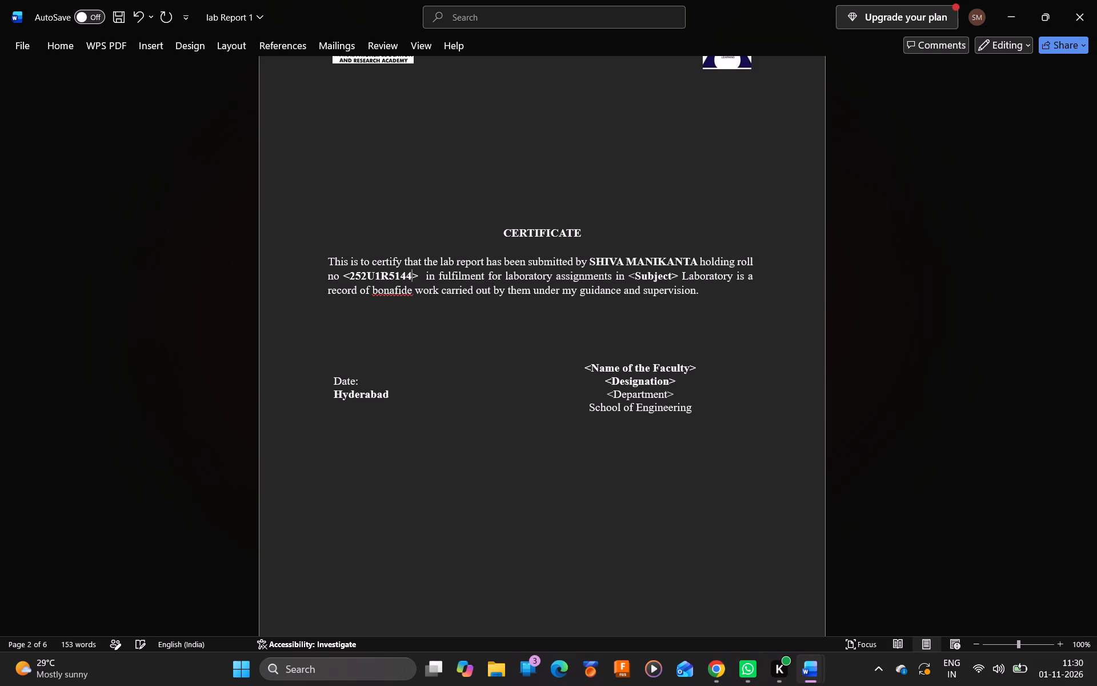
Remove the angle brackets around the roll number in the certificate and add an extra space before it.
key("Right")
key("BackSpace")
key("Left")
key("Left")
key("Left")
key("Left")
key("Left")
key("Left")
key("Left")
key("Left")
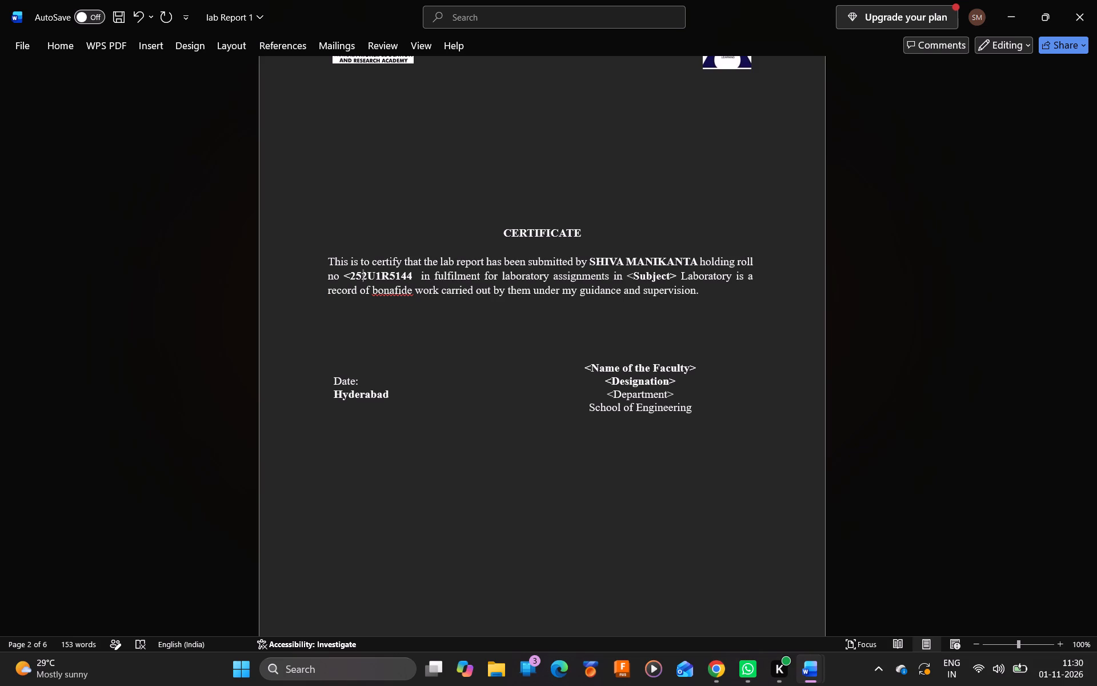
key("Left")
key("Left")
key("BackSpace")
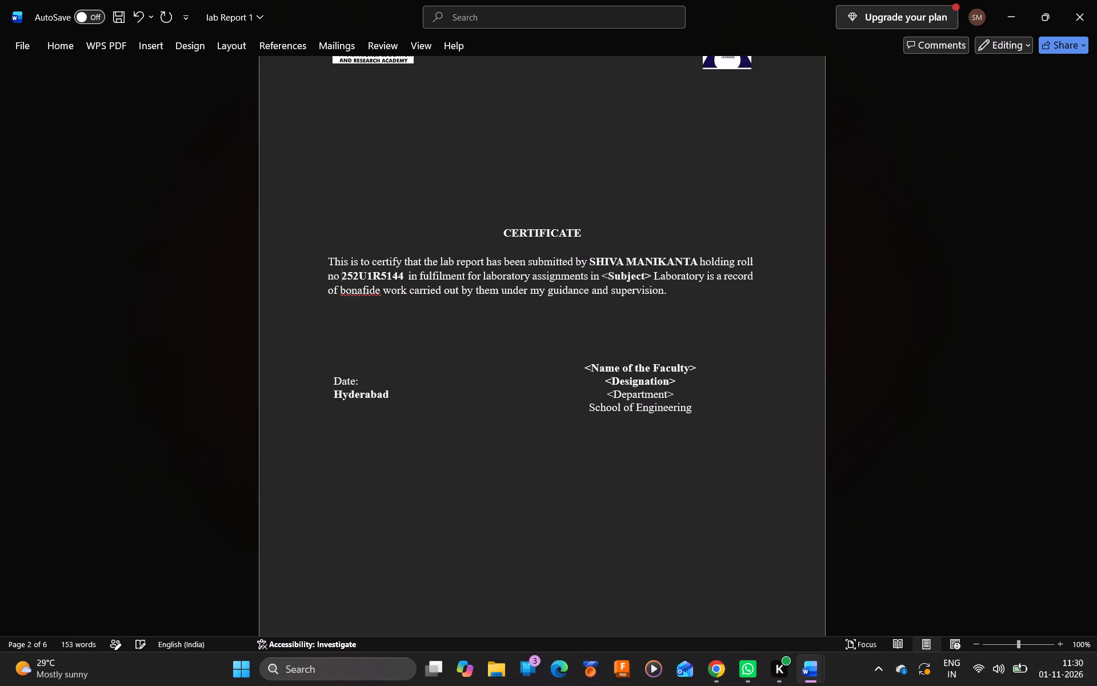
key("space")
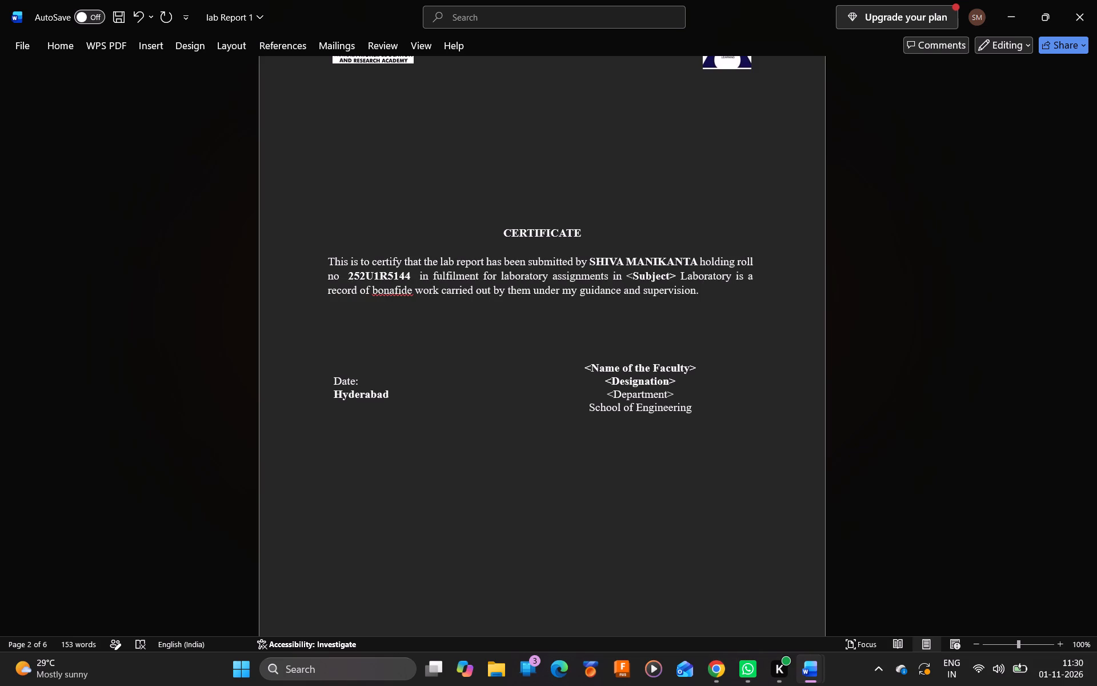
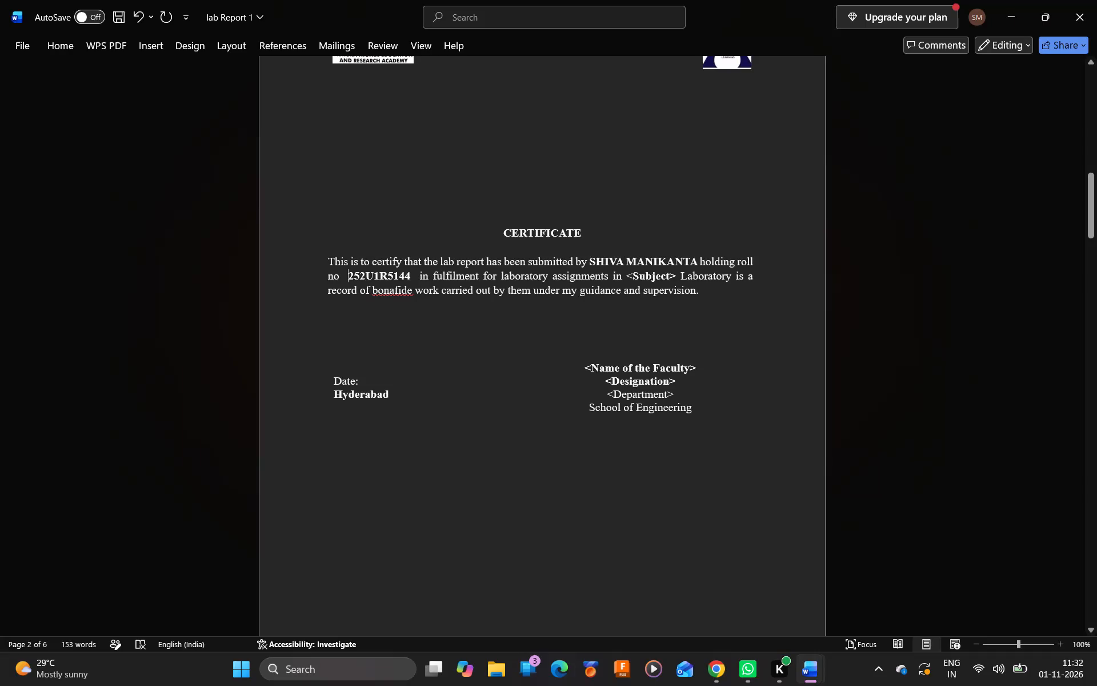
Enter the date 01-11-2026 after the "Date:" label above Hyderabad on the certificate page.
left_click(361, 384)
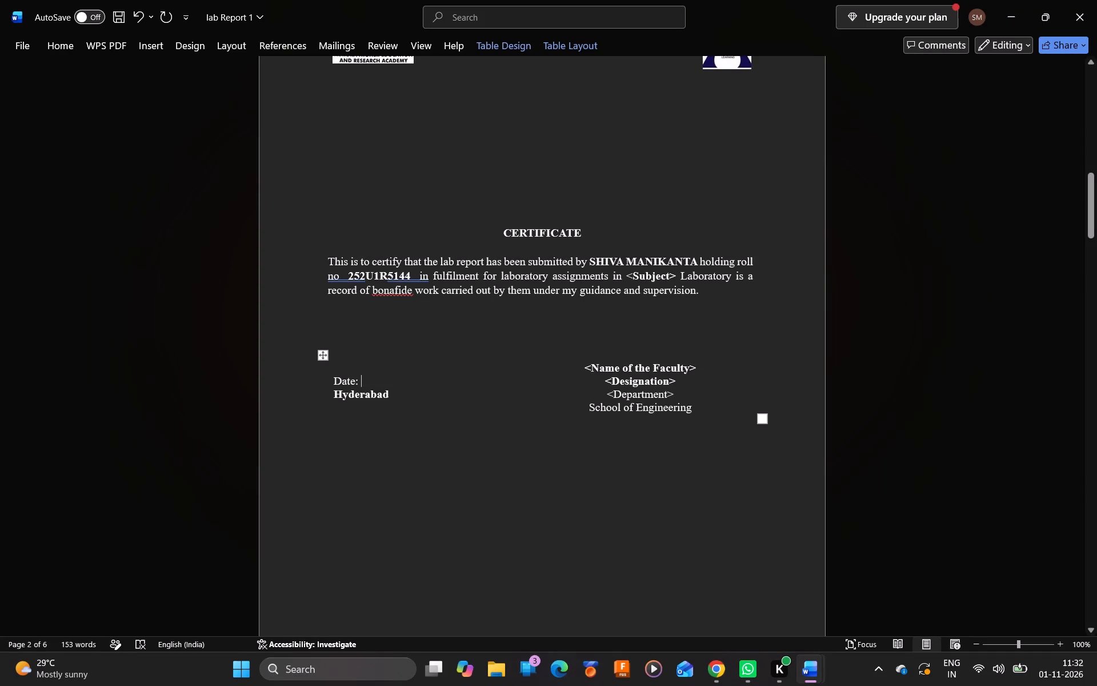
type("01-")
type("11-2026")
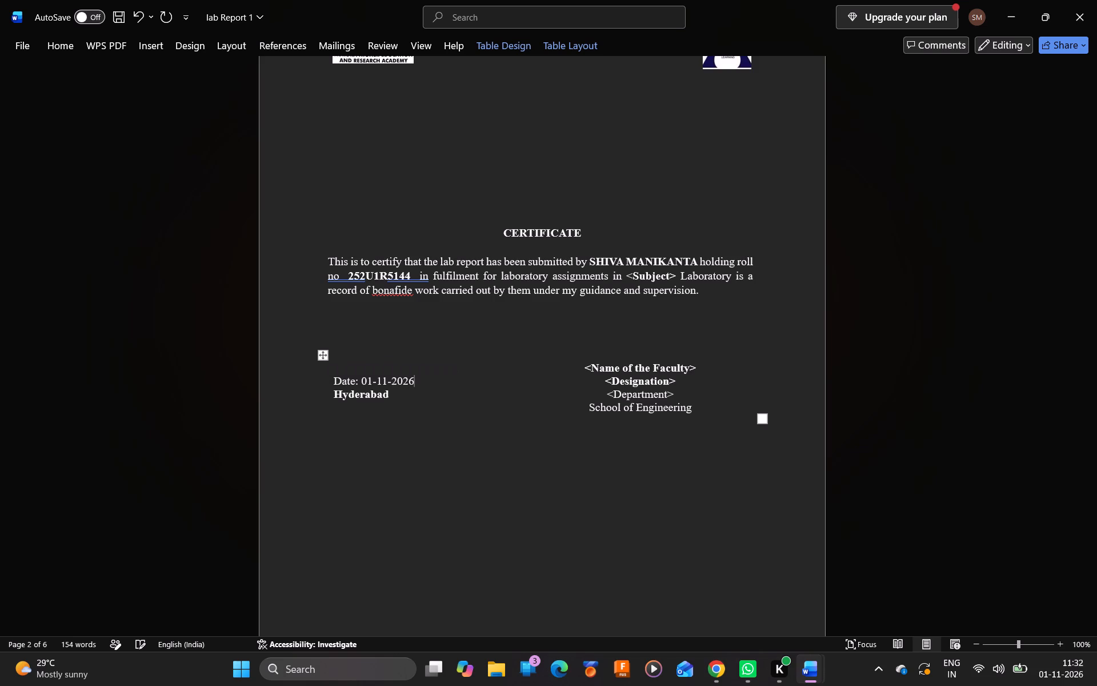
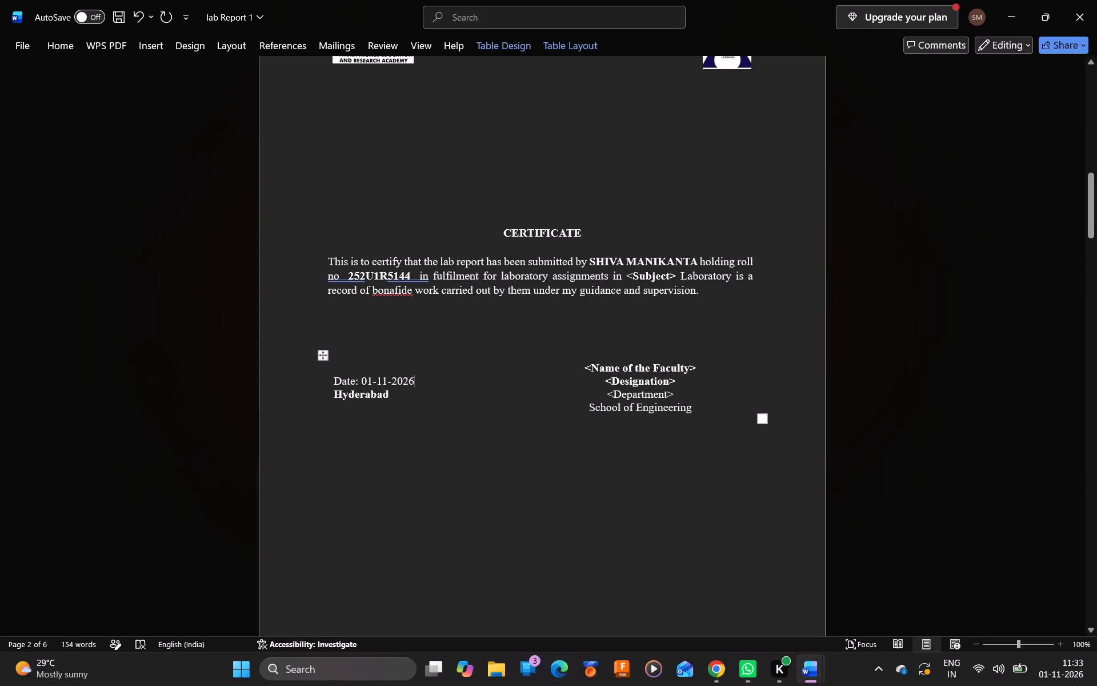
Replace the place name Hyderabad below the date on the certificate page with BHONGIRI.
scroll(489, 339, "up", 1)
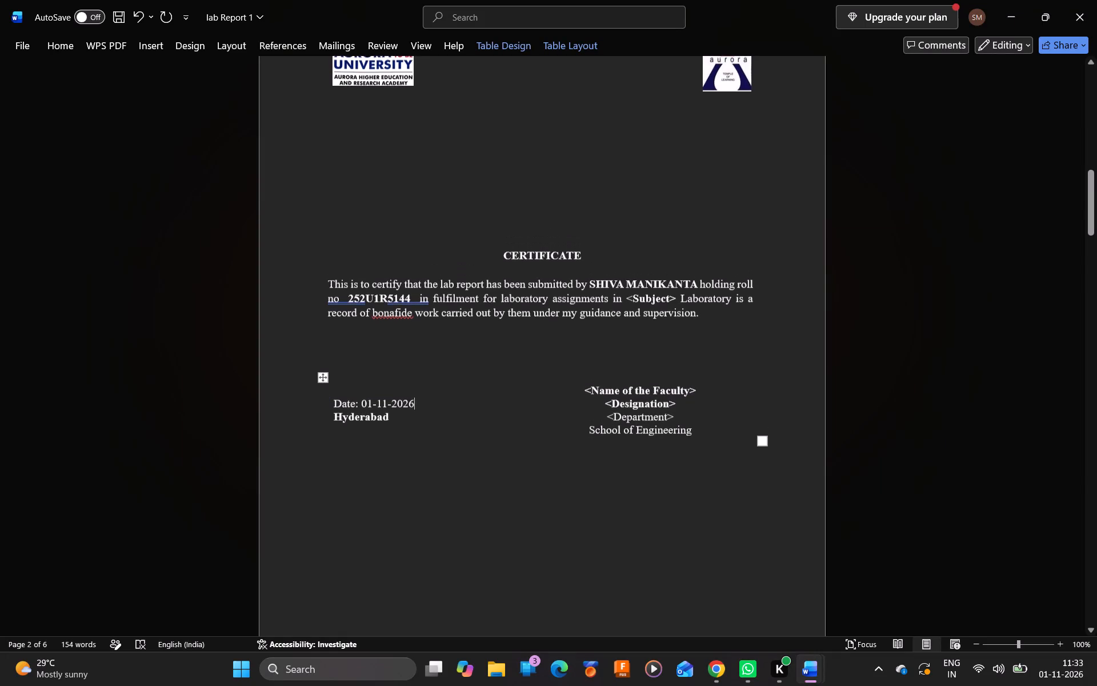
left_click(396, 418)
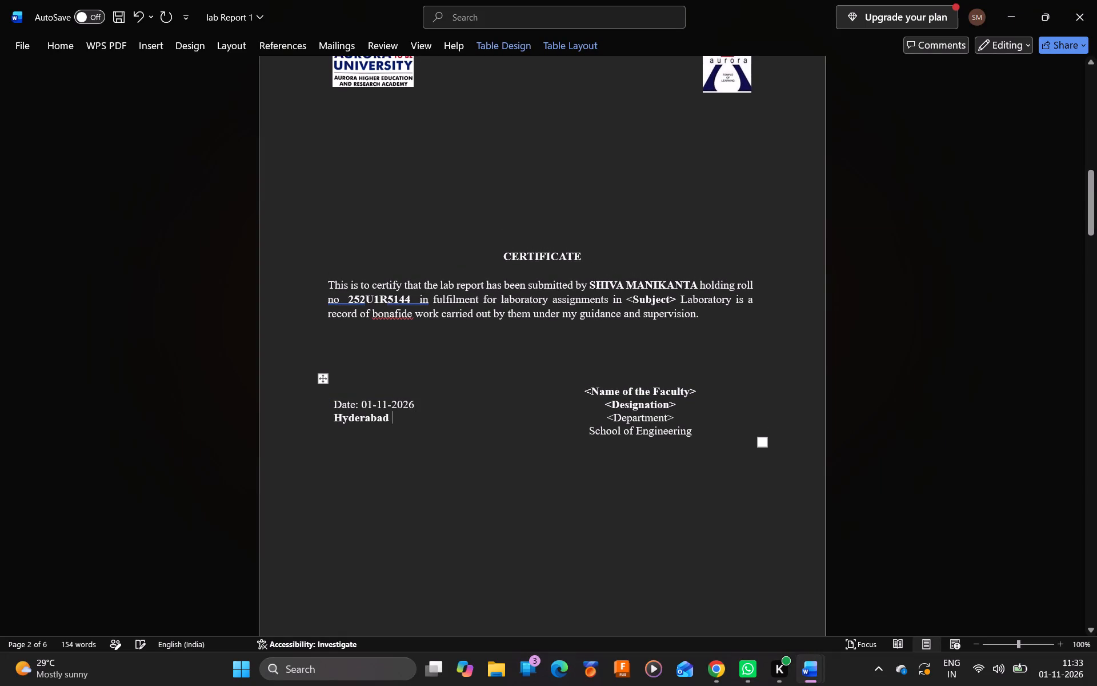
key("BackSpace")
key("BackSpace")
key("BackSpace")
key("BackSpace")
key("BackSpace")
key("BackSpace")
key("BackSpace")
key("BackSpace")
key("BackSpace")
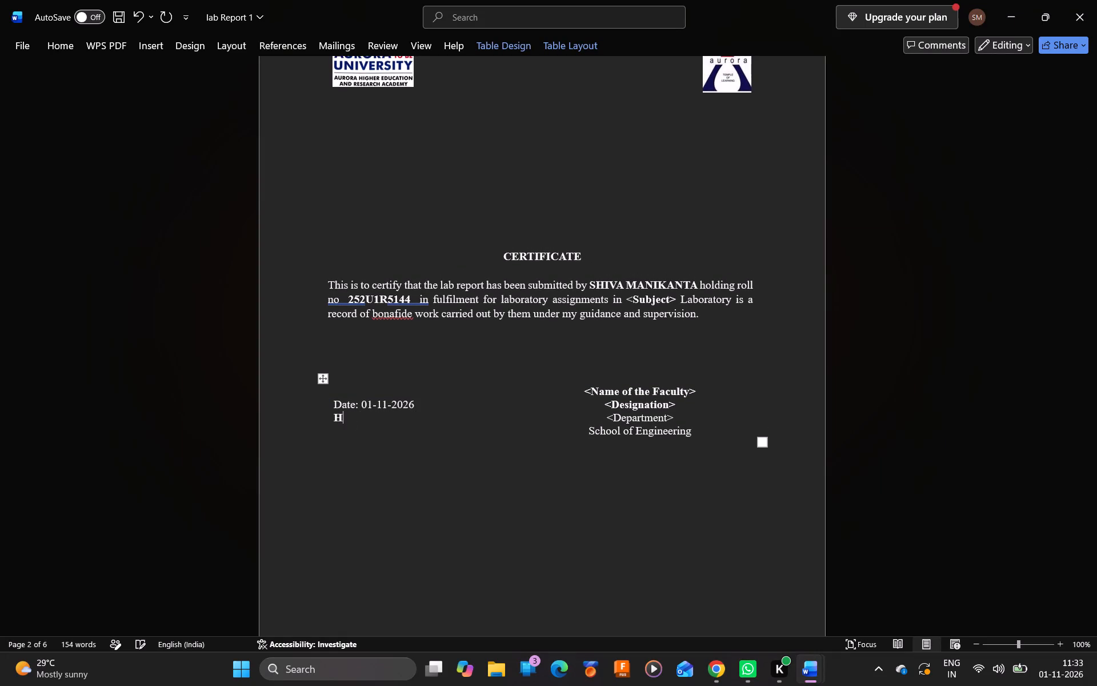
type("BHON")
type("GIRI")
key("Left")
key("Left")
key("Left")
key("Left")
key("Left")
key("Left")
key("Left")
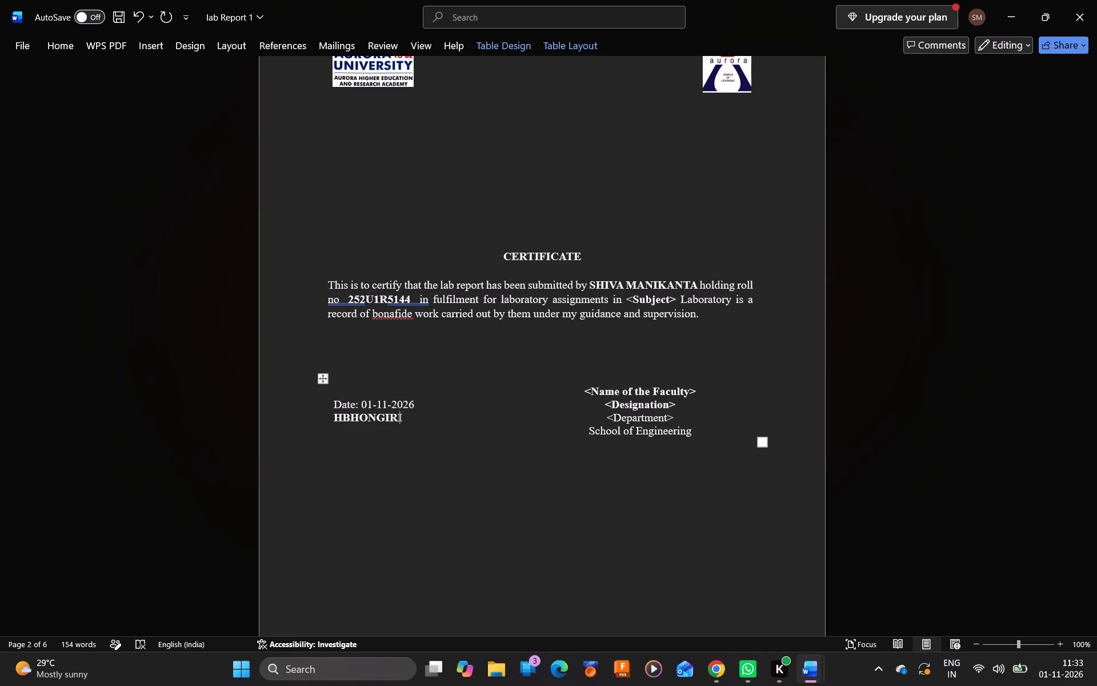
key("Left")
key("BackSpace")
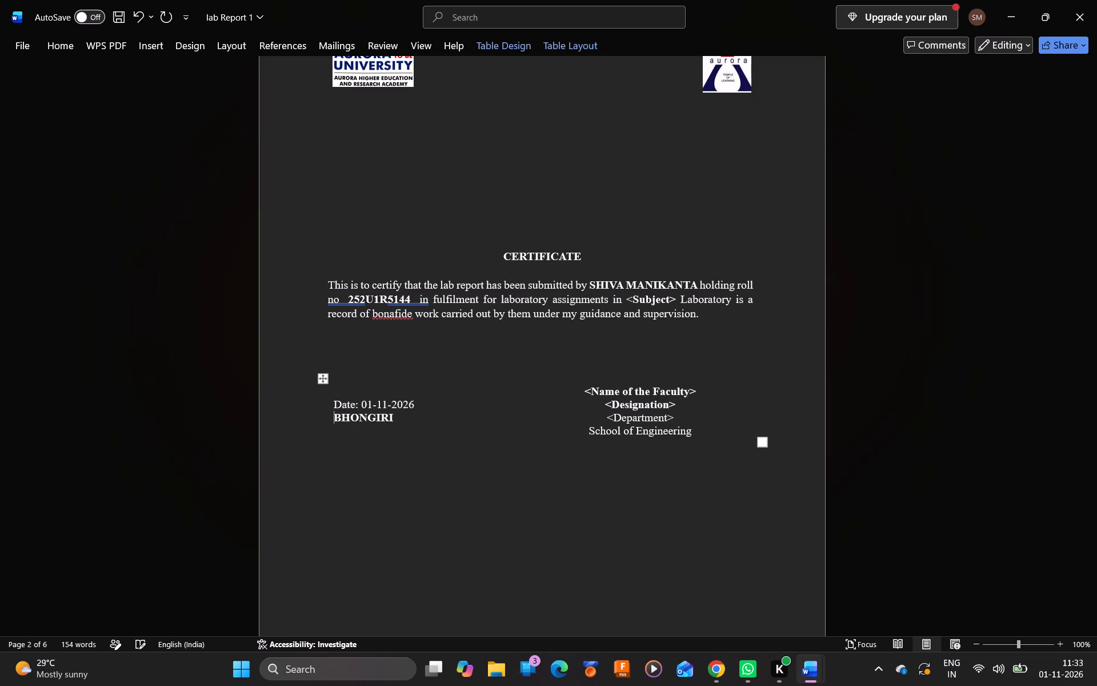
Place the text cursor at the end of the "< Department name>" placeholder under "Bachelor of Technology in" on the cover page.
scroll(396, 418, "up", 4)
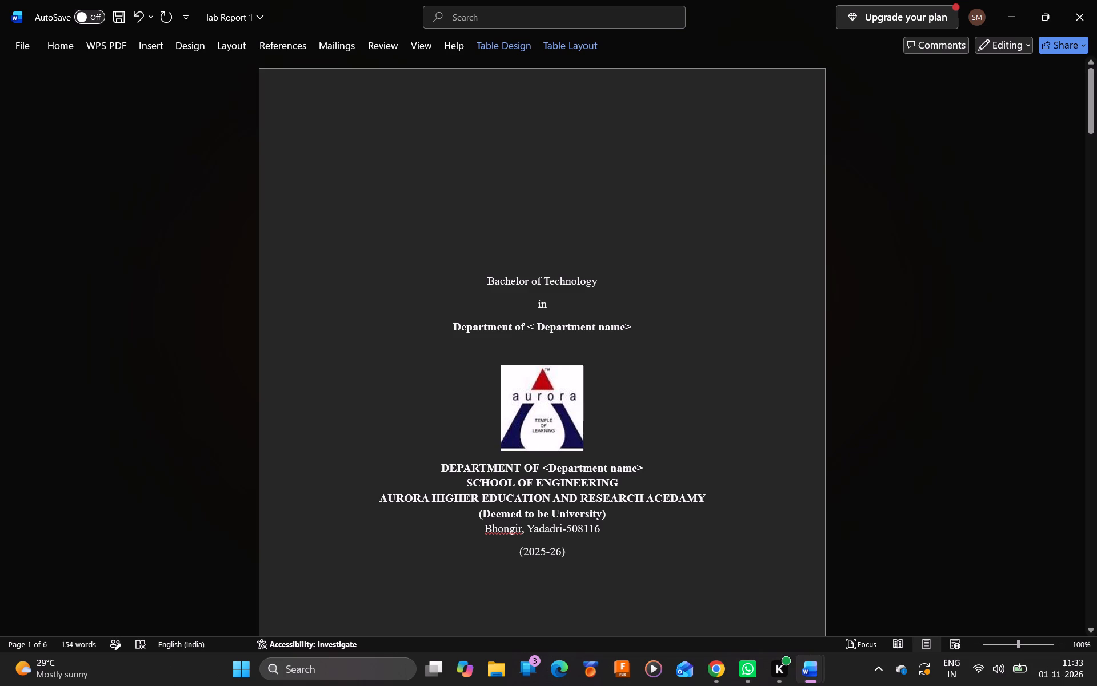
scroll(593, 436, "down", 6)
scroll(593, 436, "up", 1)
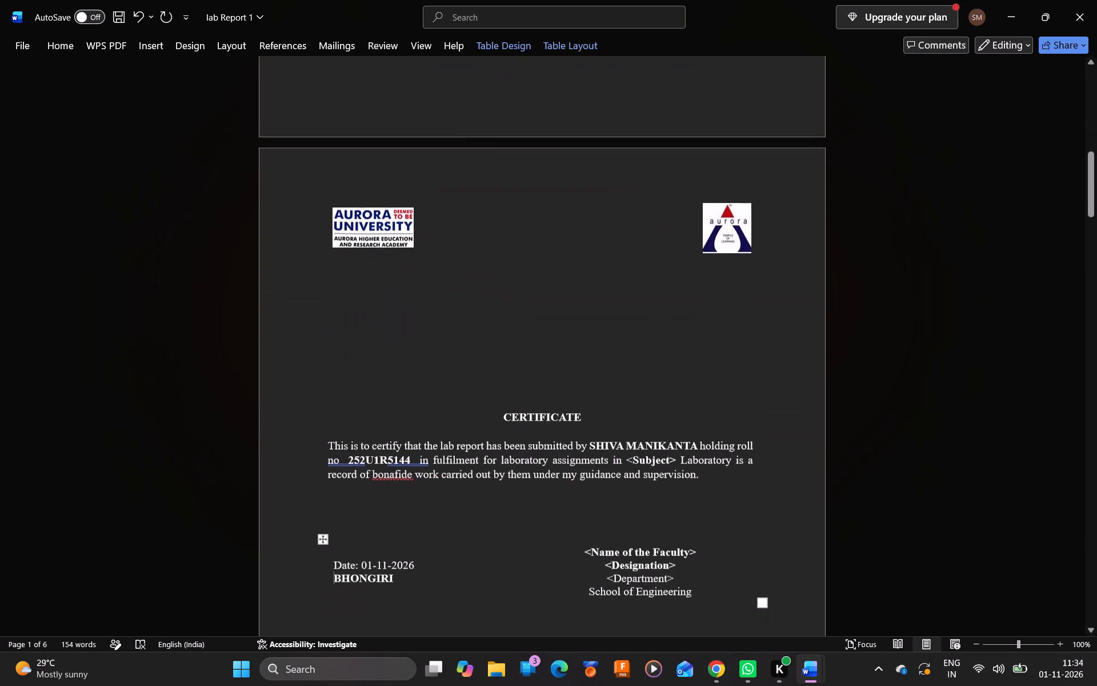
scroll(593, 436, "up", 1)
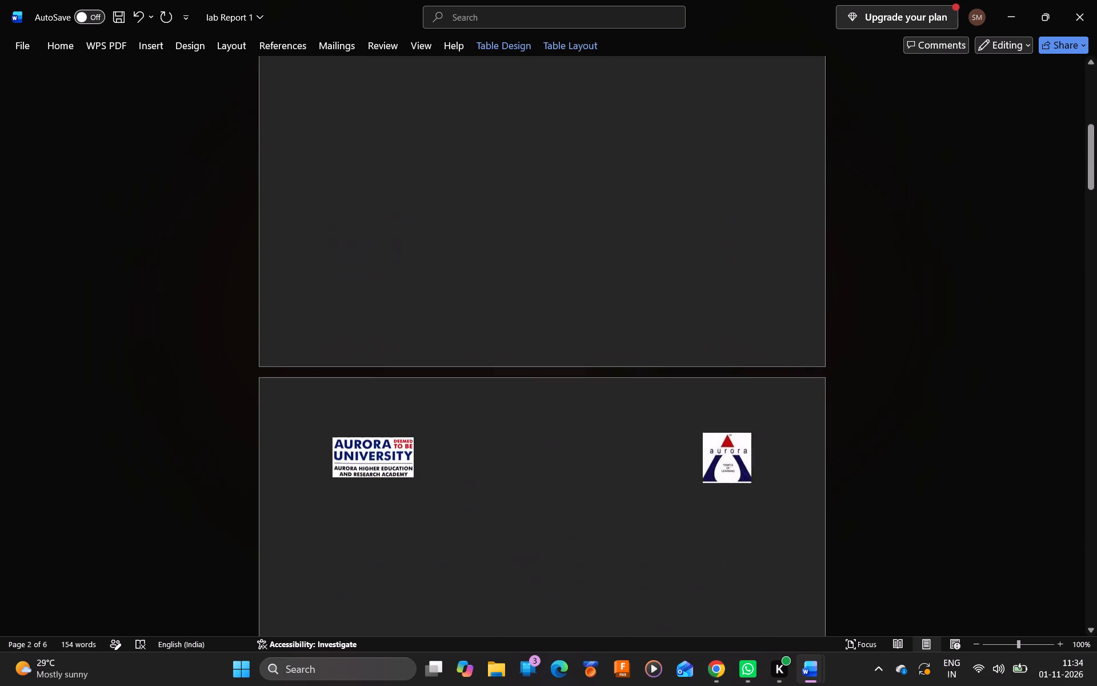
scroll(593, 436, "up", 7)
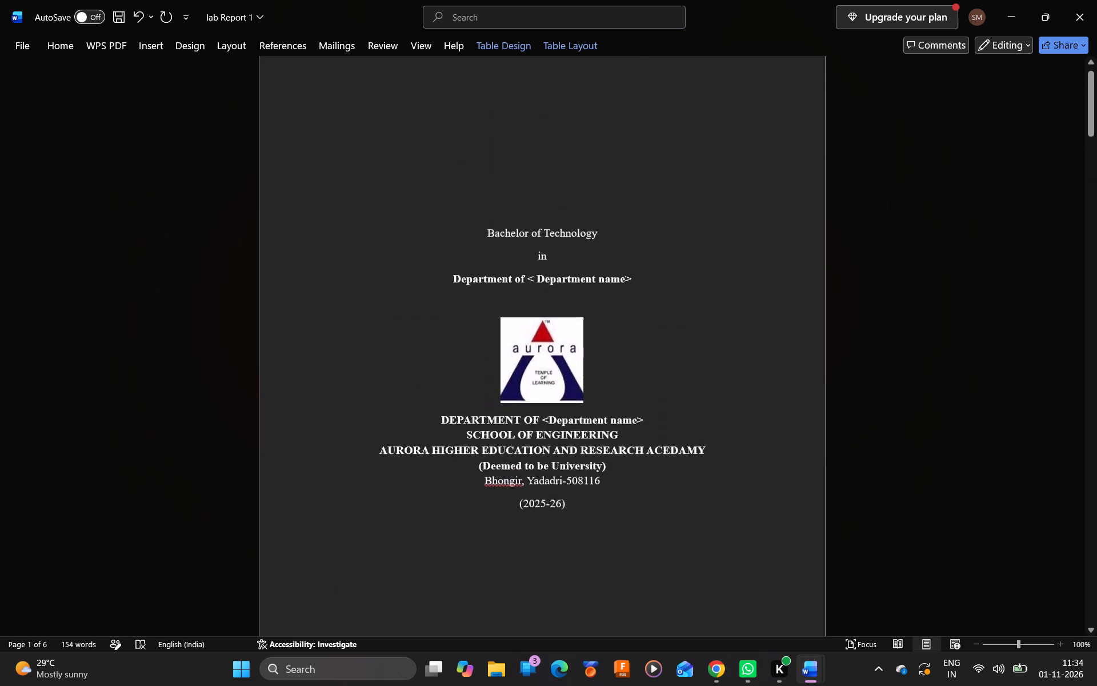
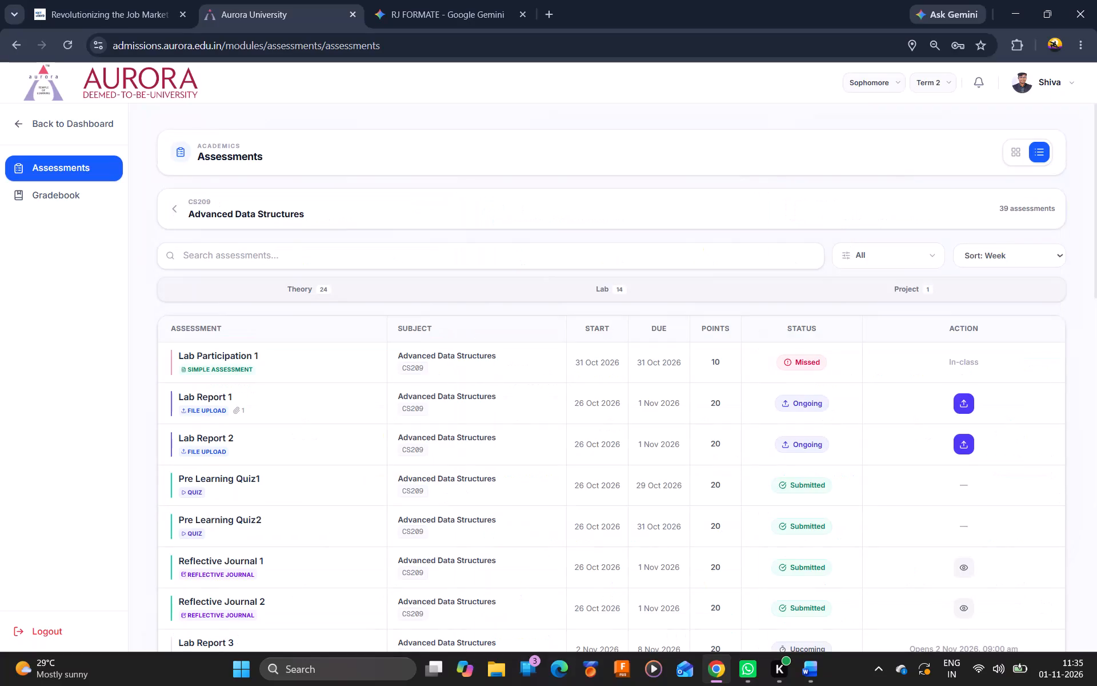
Copy the course title "Advanced Data Structures" from the heading of the assessments page.
left_click_drag(329, 215, 185, 219)
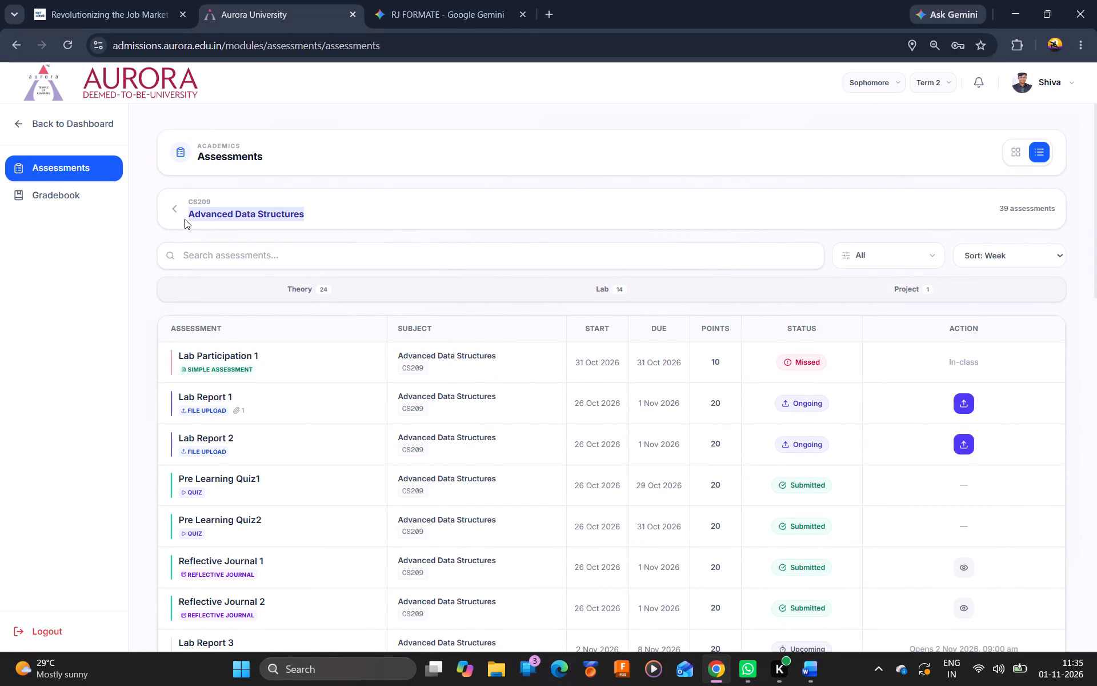
left_click_drag(185, 219, 185, 219)
key("ctrl+c")
In the Word lab report, replace the "< Department name>" placeholder under "Bachelor of Technology in" with the copied Advanced Data Structures.
left_click(844, 610)
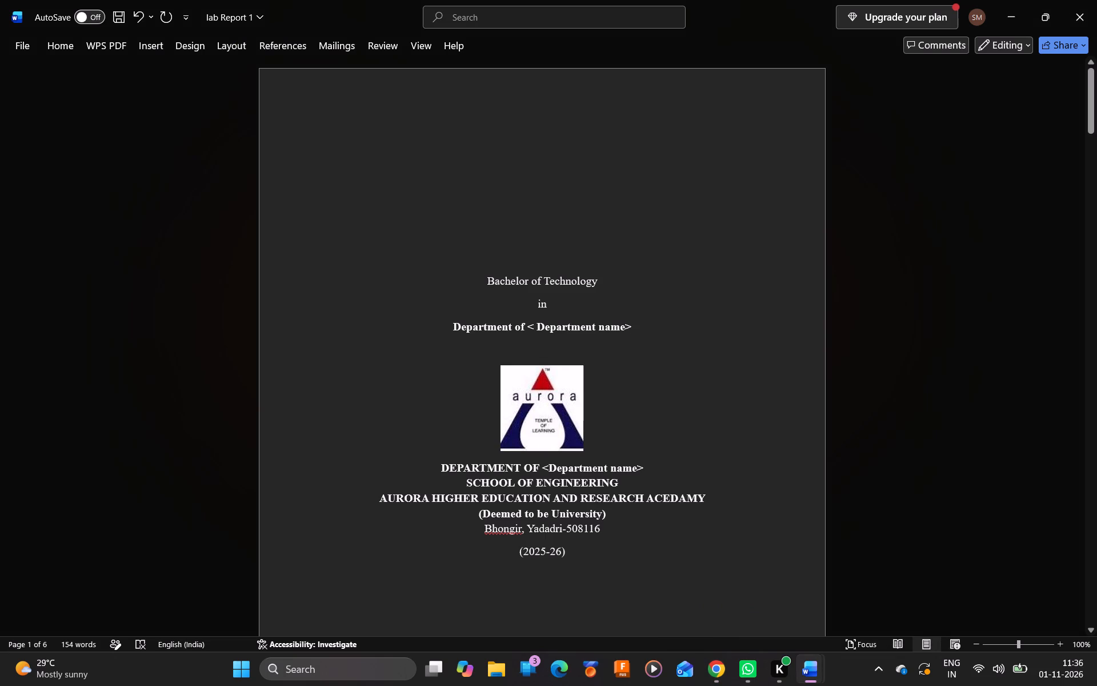
key("BackSpace")
key("BackSpace")
key("BackSpace")
key("BackSpace")
key("BackSpace")
key("BackSpace")
key("BackSpace")
key("BackSpace")
key("BackSpace")
key("BackSpace")
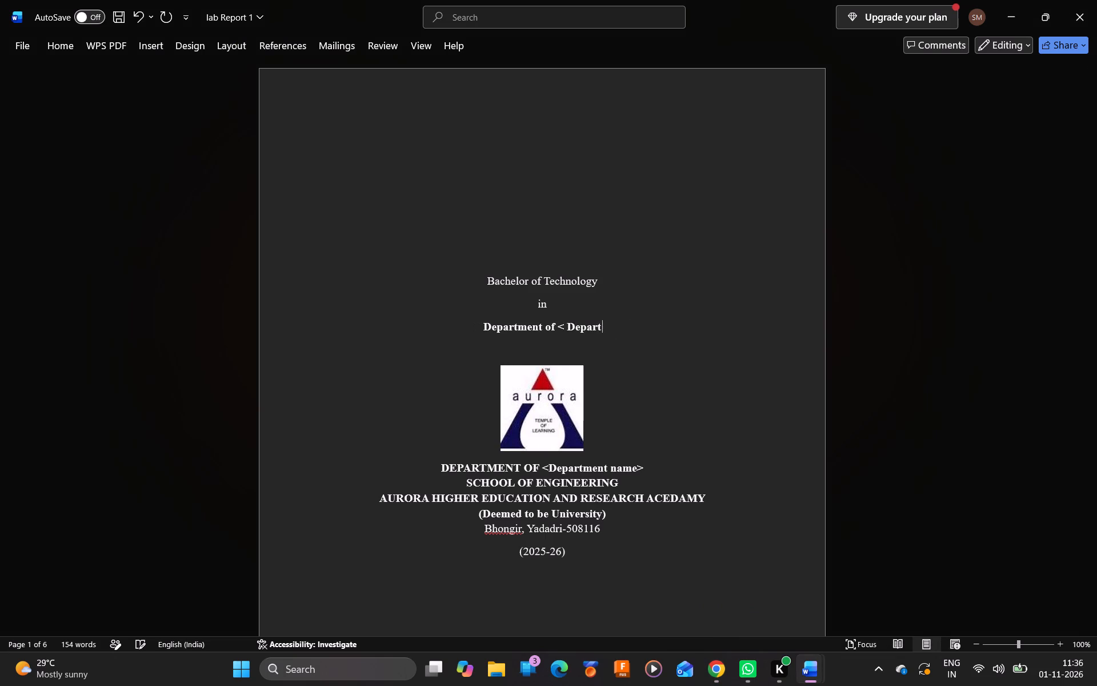
key("BackSpace")
key("BackSpace")
key("BackSpace")
key("BackSpace")
key("BackSpace")
key("BackSpace")
key("BackSpace")
key("BackSpace")
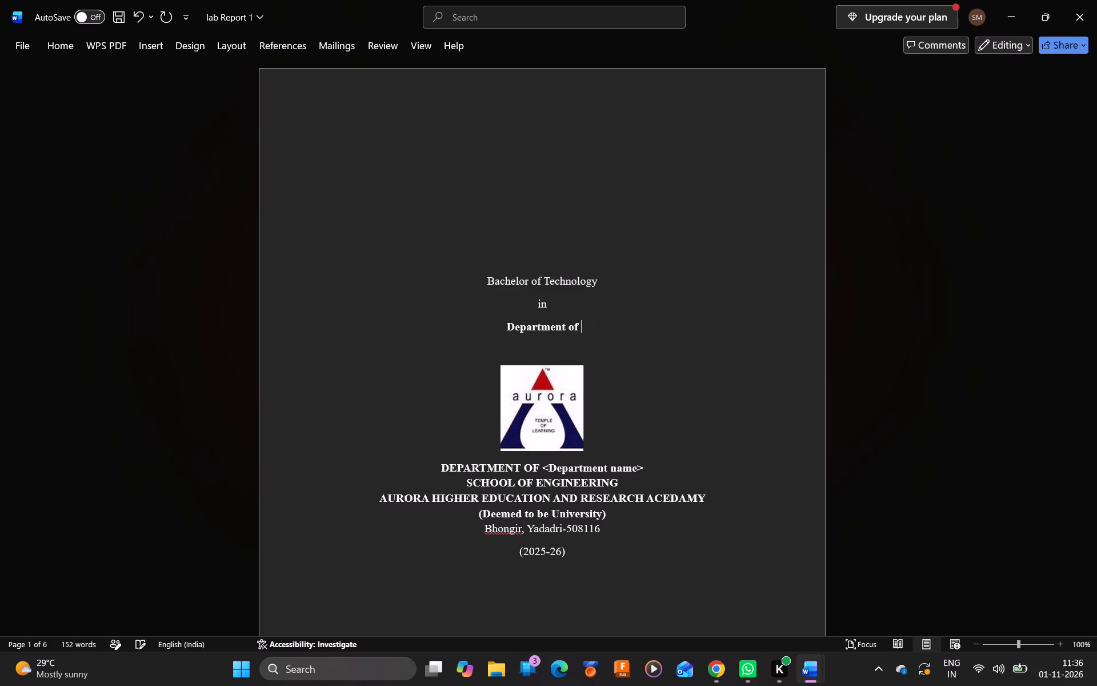
key("ctrl+v")
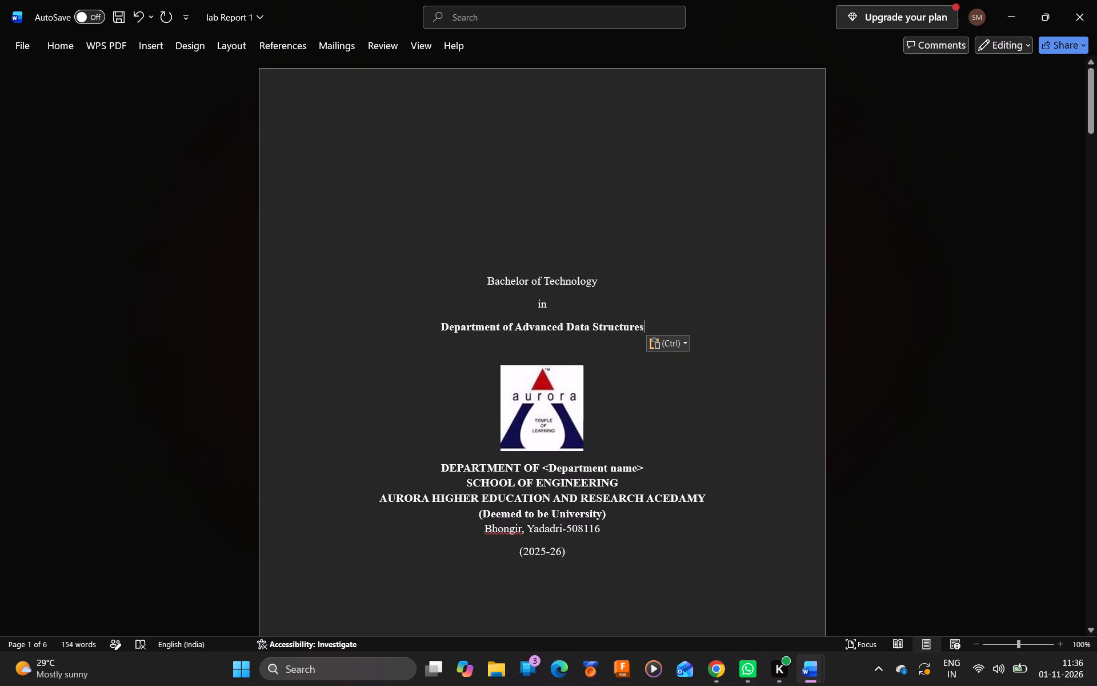
Replace the "<Department name>" placeholder below the cover page logo with the copied Advanced Data Structures.
left_click(647, 469)
key("BackSpace")
key("BackSpace")
key("BackSpace")
key("BackSpace")
key("BackSpace")
key("BackSpace")
key("BackSpace")
key("BackSpace")
key("BackSpace")
key("BackSpace")
key("BackSpace")
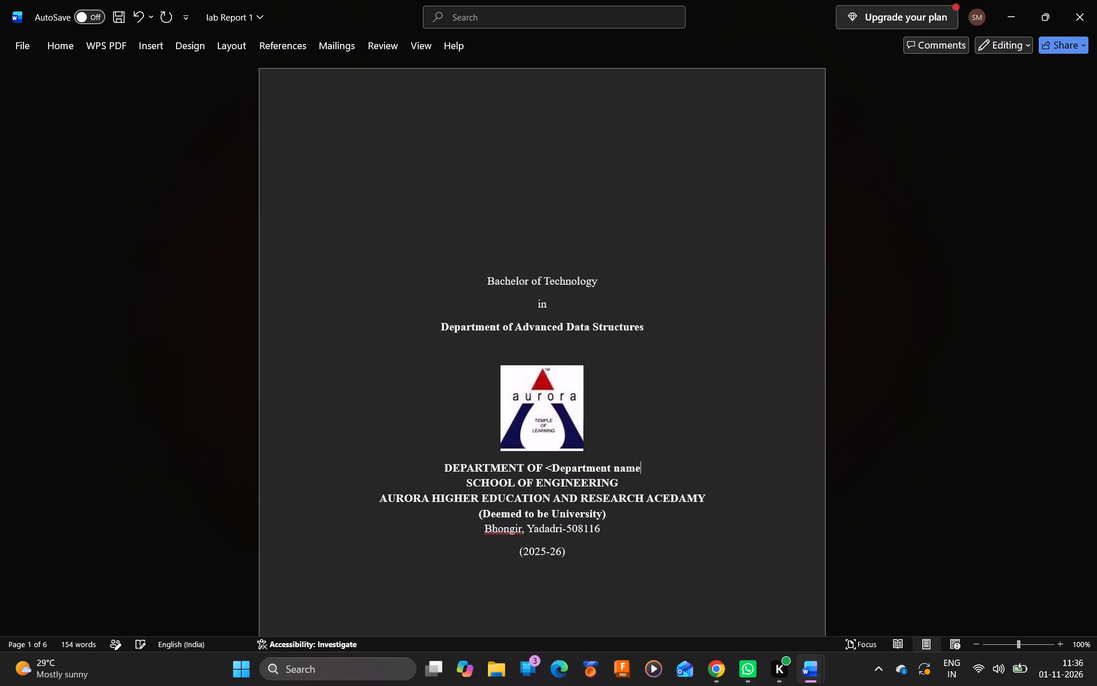
key("BackSpace")
key("BackSpace")
key("BackSpace")
key("BackSpace")
key("BackSpace")
key("BackSpace")
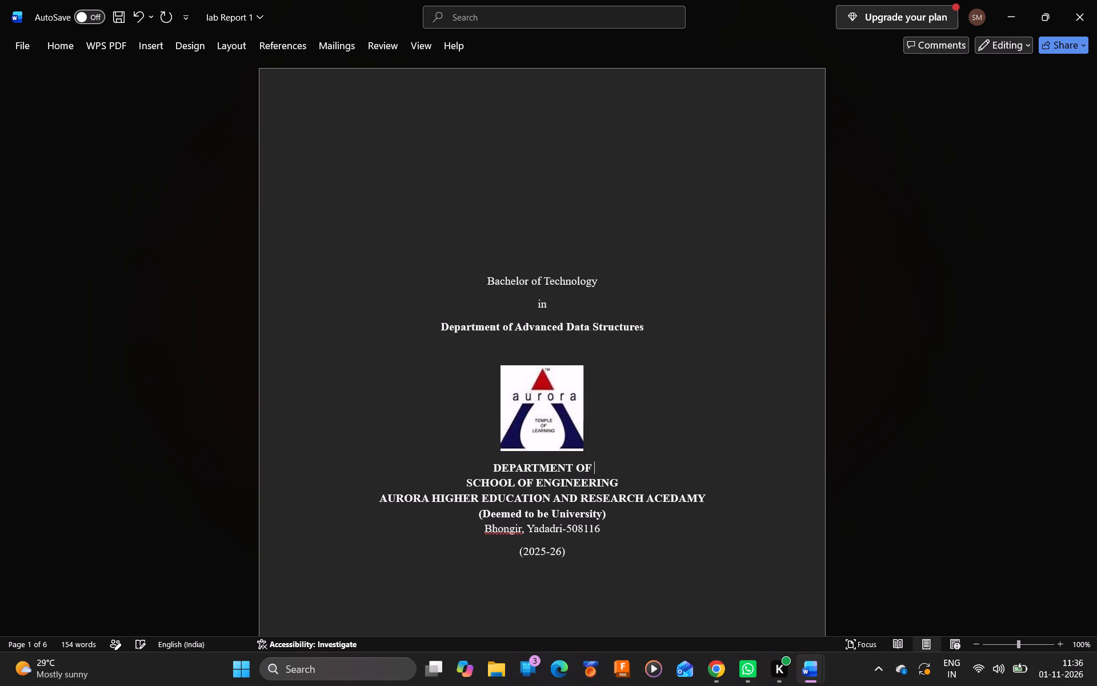
key("ctrl+v")
Replace the "<Subject>" placeholder in the certificate paragraph with the copied Advanced Data Structures.
scroll(569, 539, "down", 1)
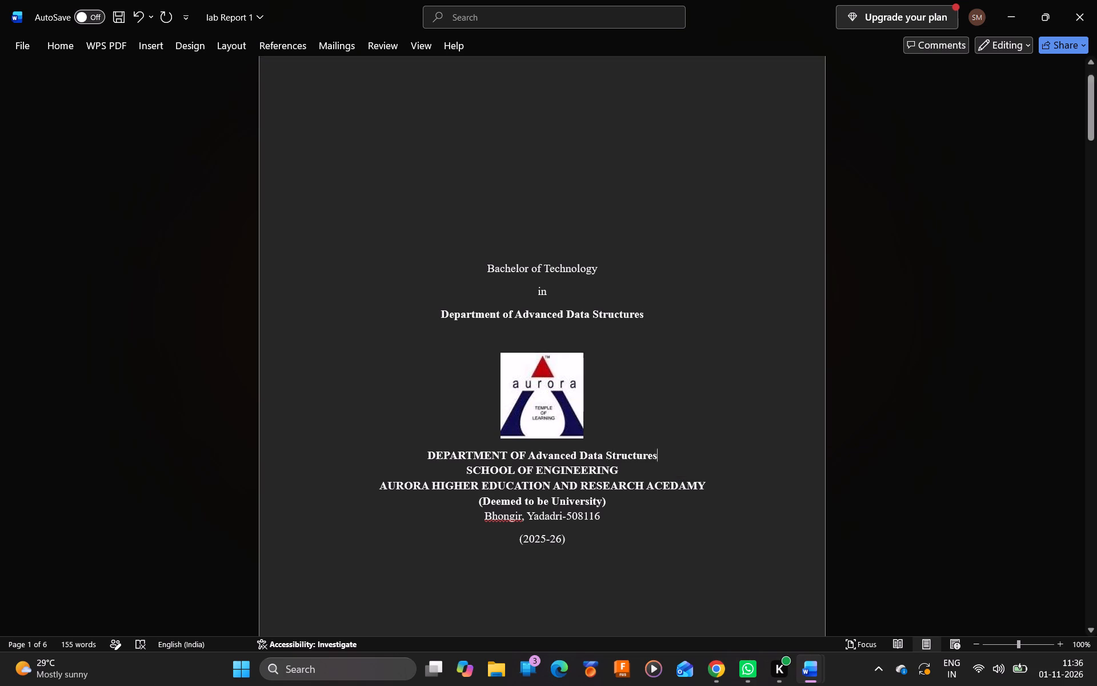
scroll(569, 539, "down", 9)
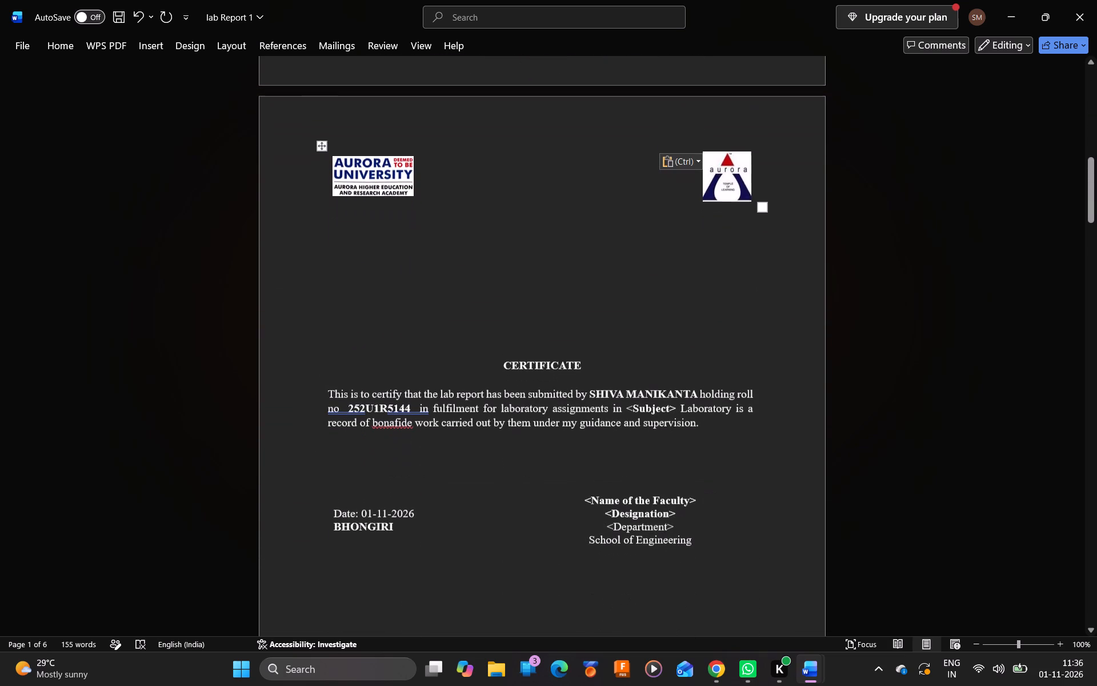
left_click(674, 407)
key("BackSpace")
key("BackSpace")
key("BackSpace")
key("BackSpace")
key("BackSpace")
key("BackSpace")
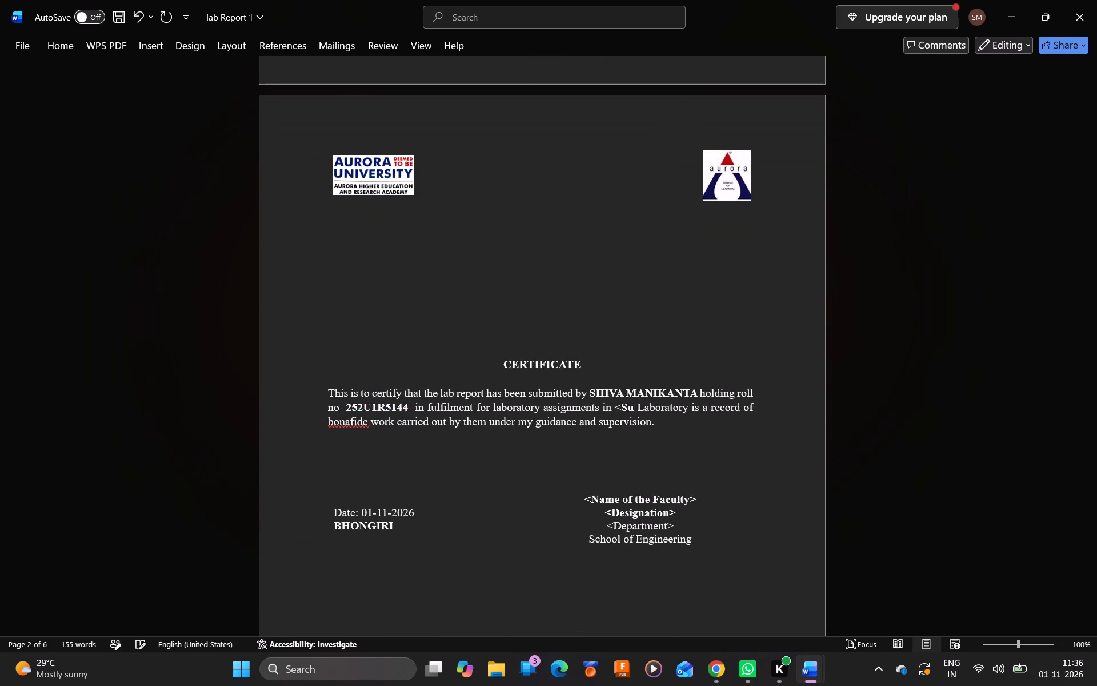
key("BackSpace")
key("BackSpace")
key("BackSpace")
key("BackSpace")
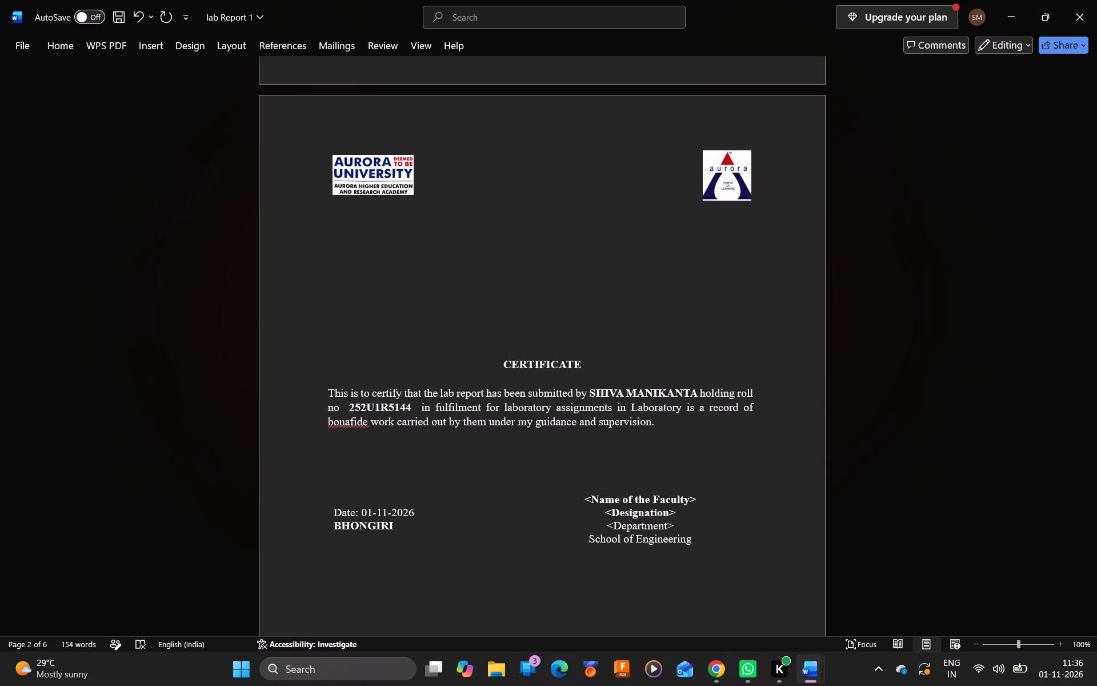
key("space")
key("ctrl+v")
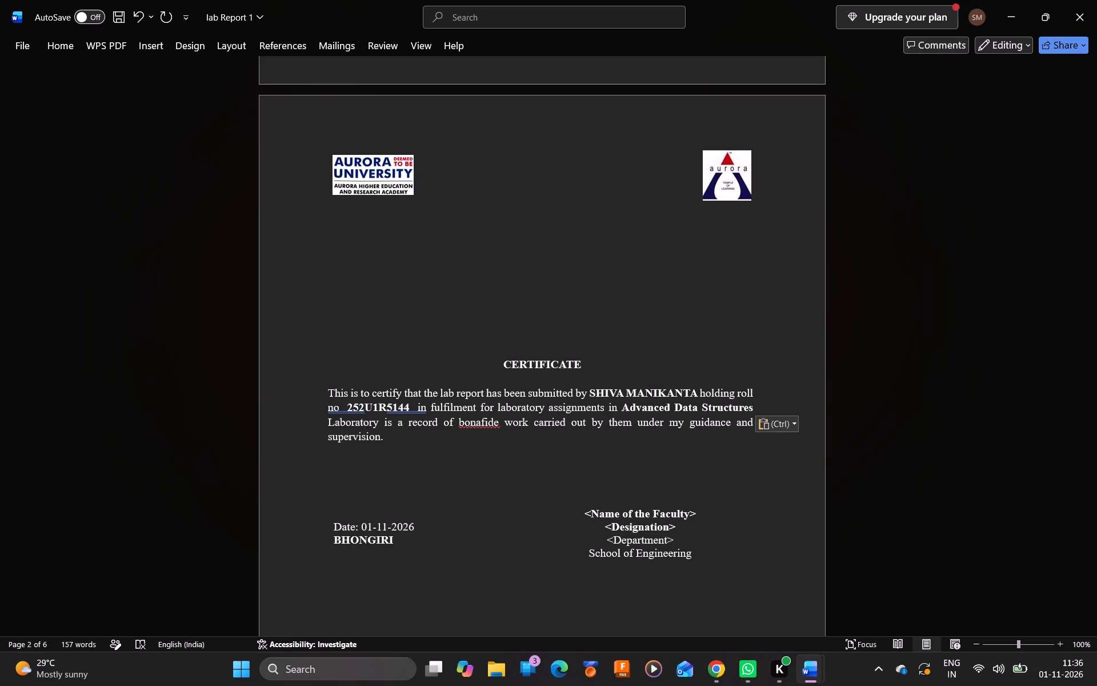
Replace the "<Department>" placeholder in the certificate's faculty block with the copied Advanced Data Structures.
scroll(600, 437, "down", 2)
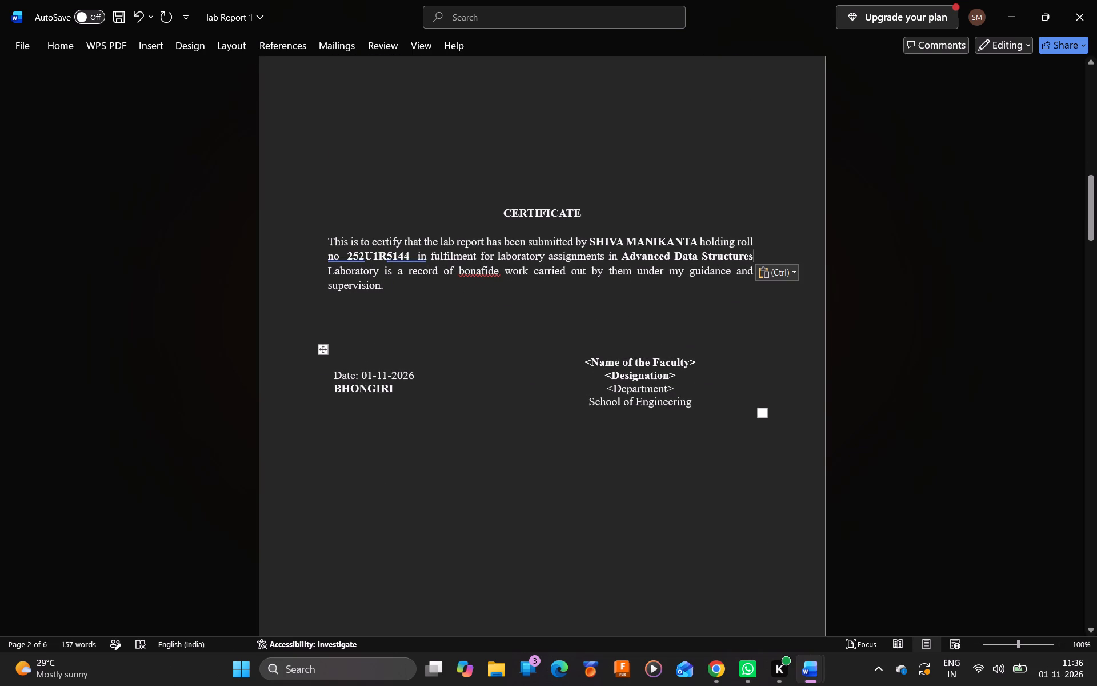
left_click(674, 387)
key("BackSpace")
key("BackSpace")
key("BackSpace")
key("BackSpace")
key("BackSpace")
key("BackSpace")
key("BackSpace")
key("BackSpace")
key("BackSpace")
key("BackSpace")
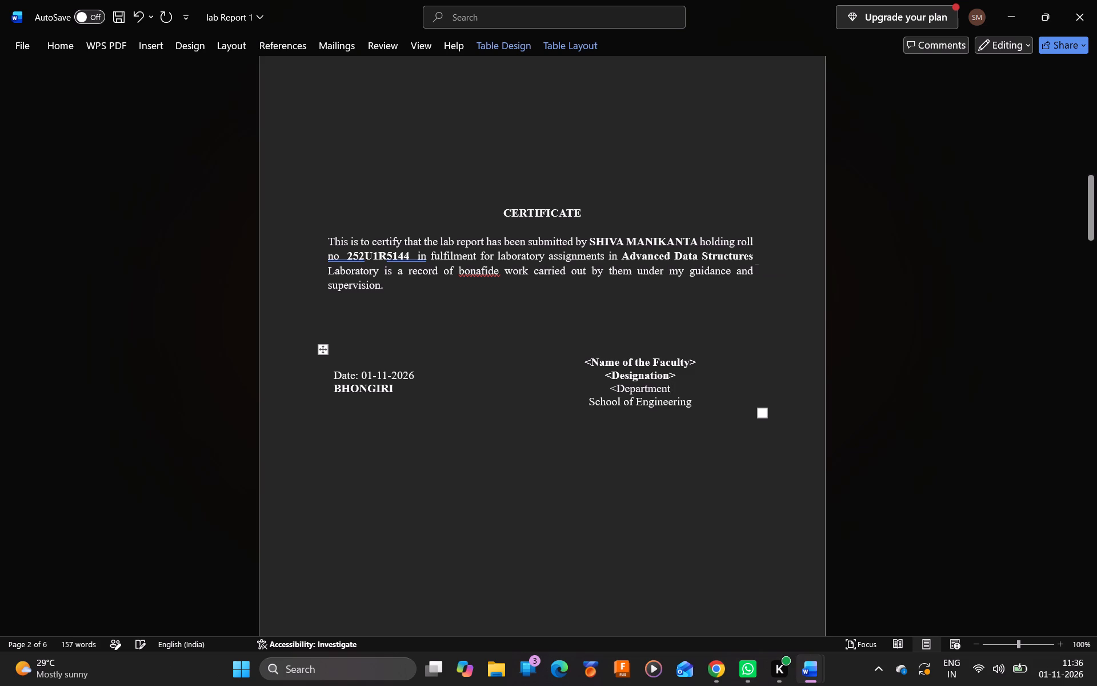
key("BackSpace")
key("BackSpace")
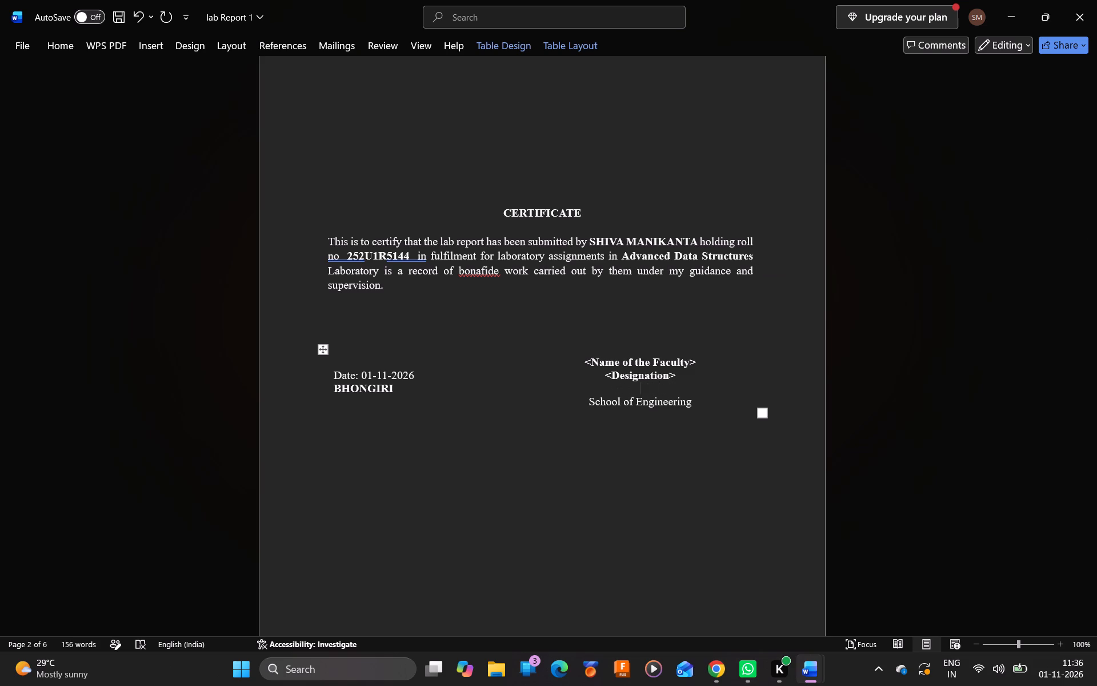
key("ctrl+v")
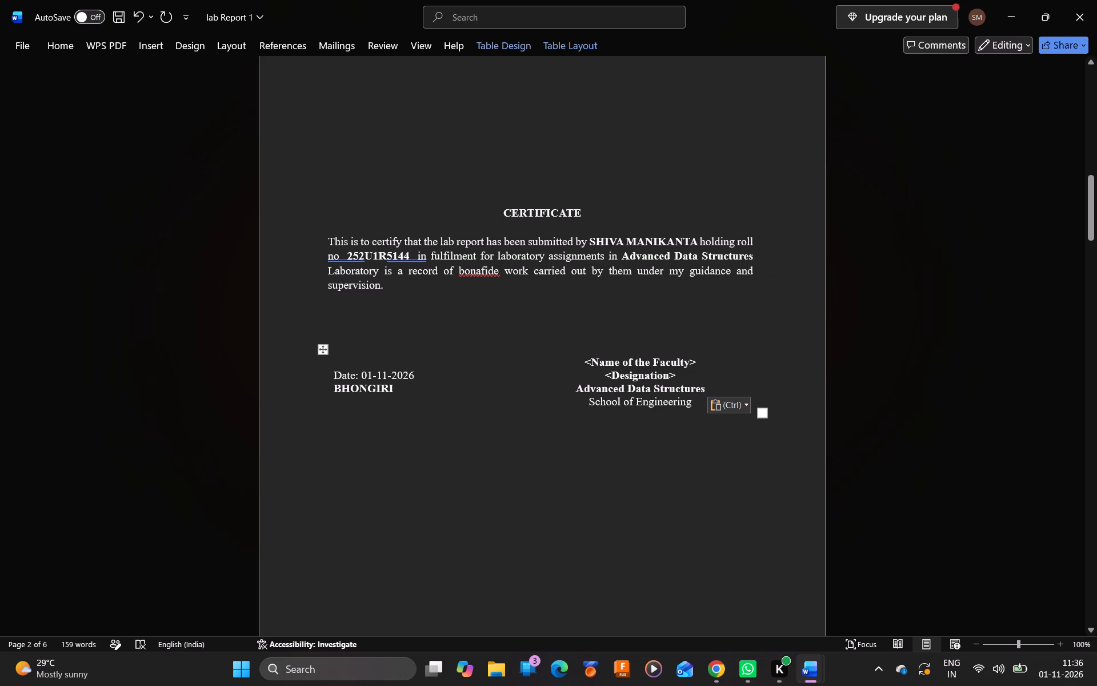
Replace the word Designation inside the angle brackets of the certificate's faculty block with ASSISTANT PROFESOR.
left_click(669, 375)
key("BackSpace")
key("BackSpace")
key("BackSpace")
key("BackSpace")
key("BackSpace")
key("BackSpace")
key("BackSpace")
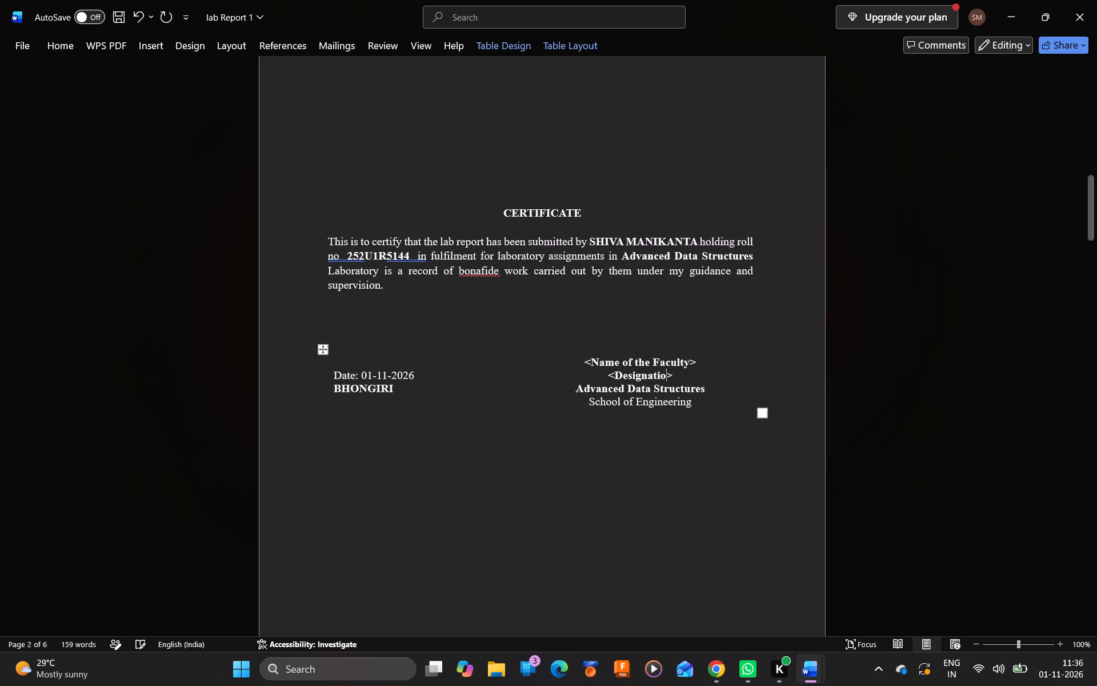
key("BackSpace")
key("BackSpace")
key("BackSpace")
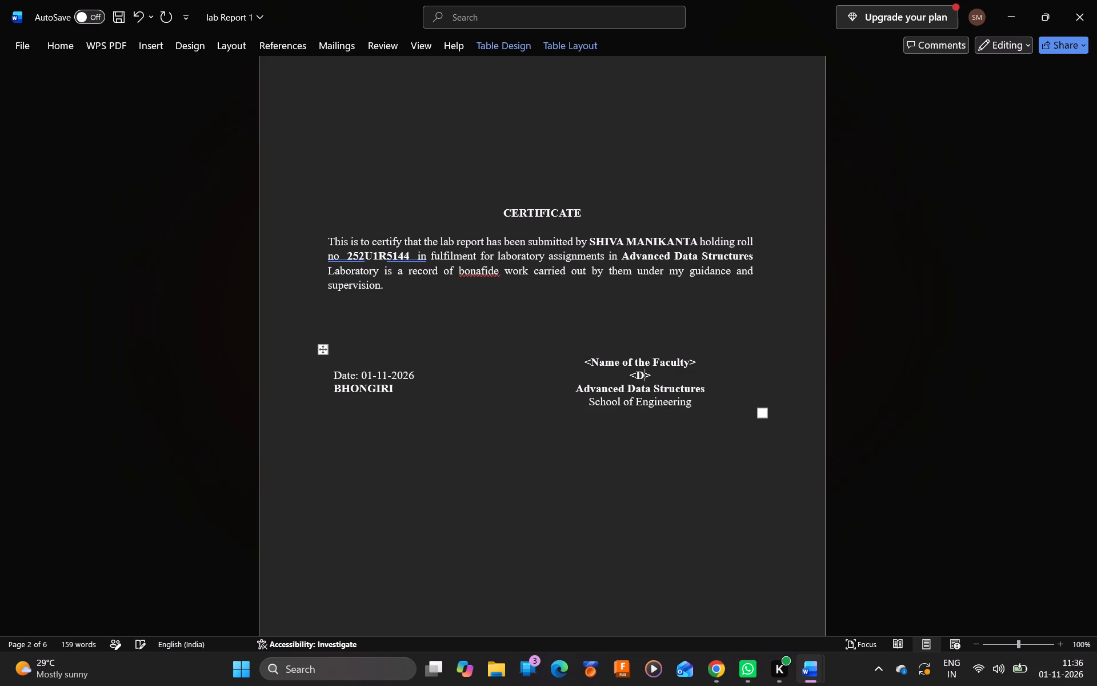
key("BackSpace")
type("ASSIESTANT")
key("space")
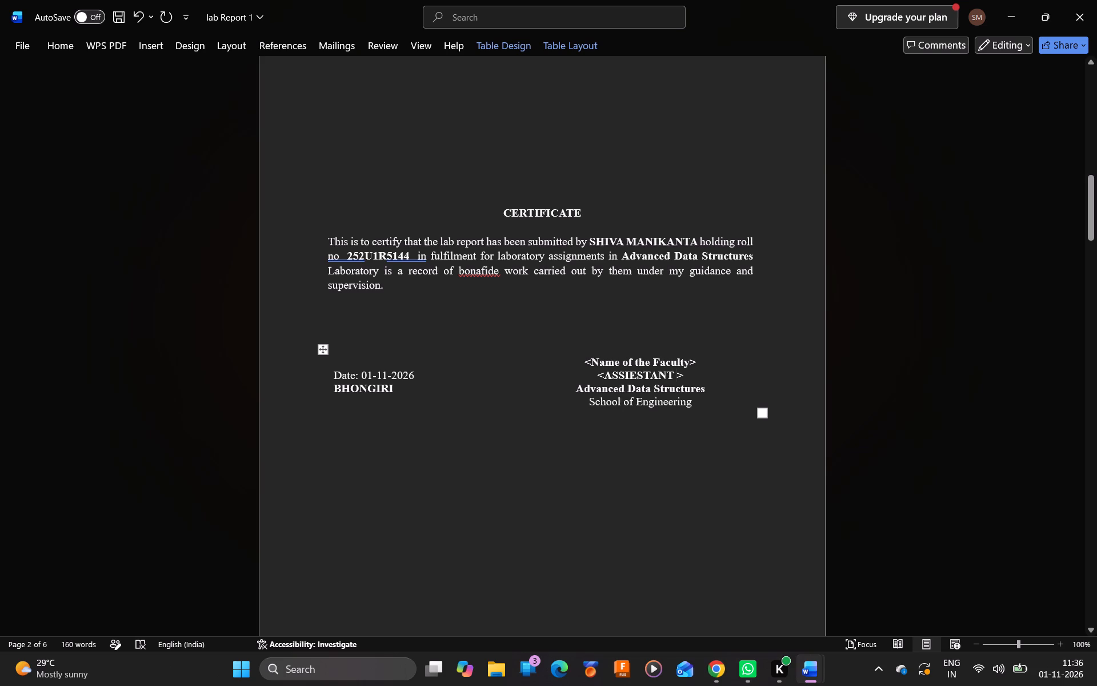
left_click(636, 375)
key("BackSpace")
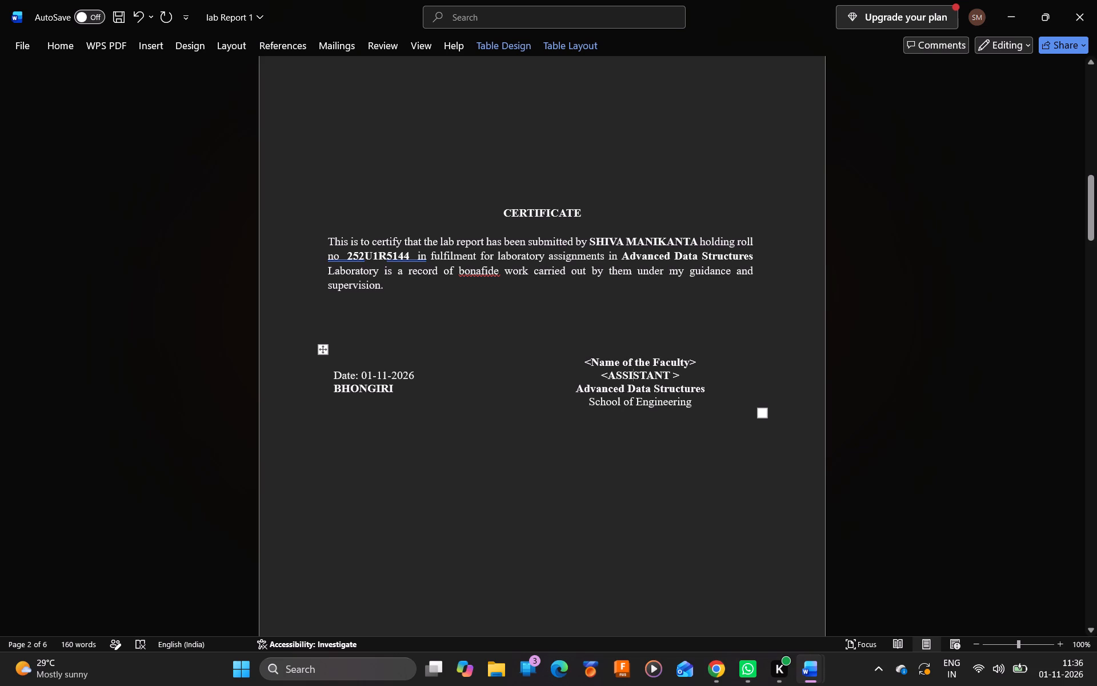
left_click(671, 375)
key("space")
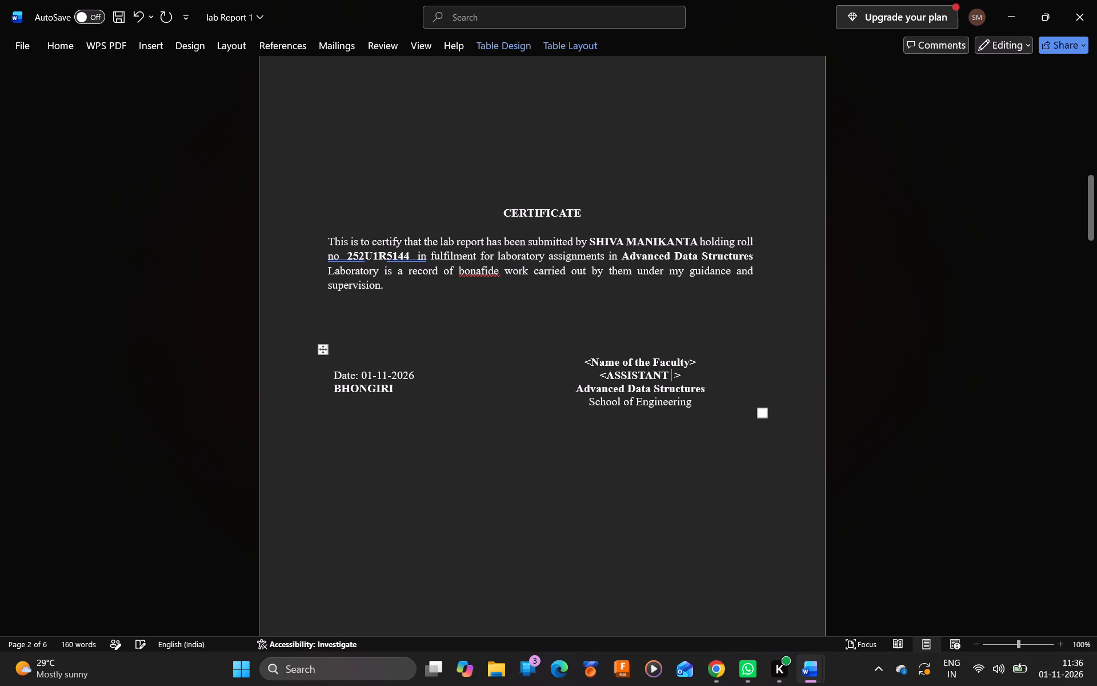
type("PRO")
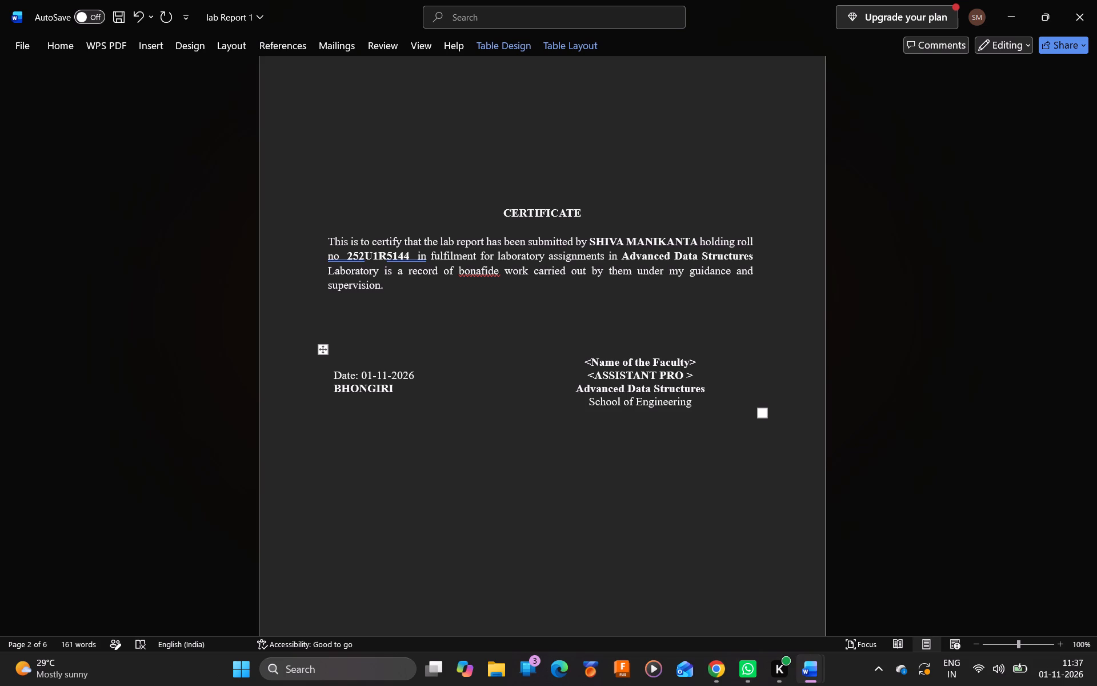
type("FESOR")
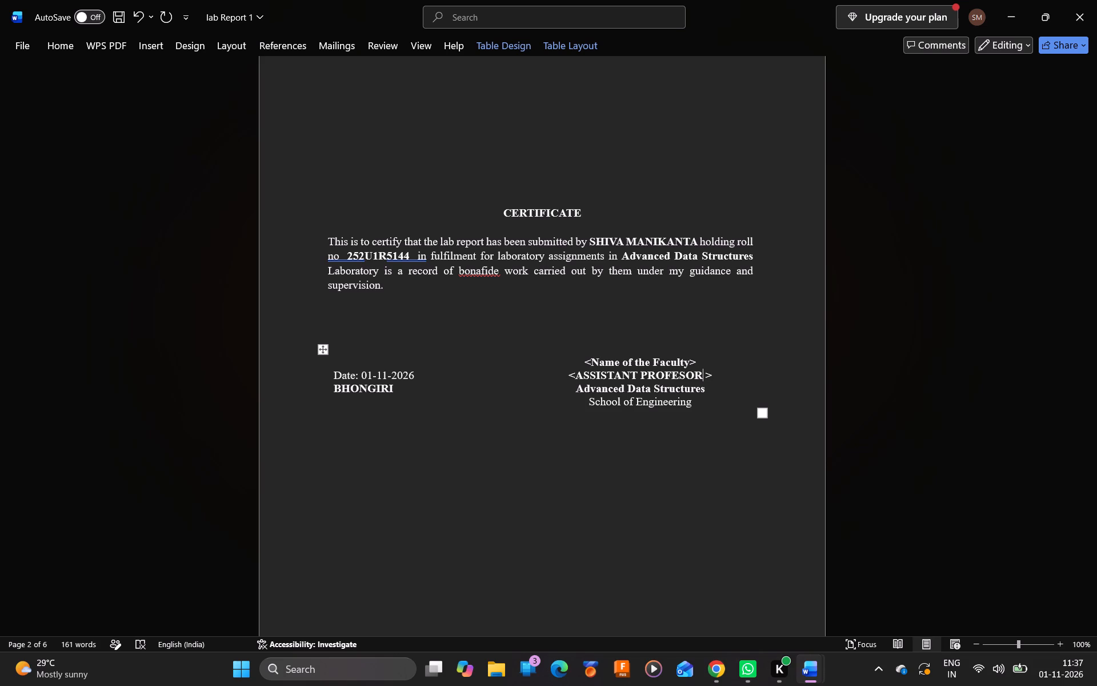
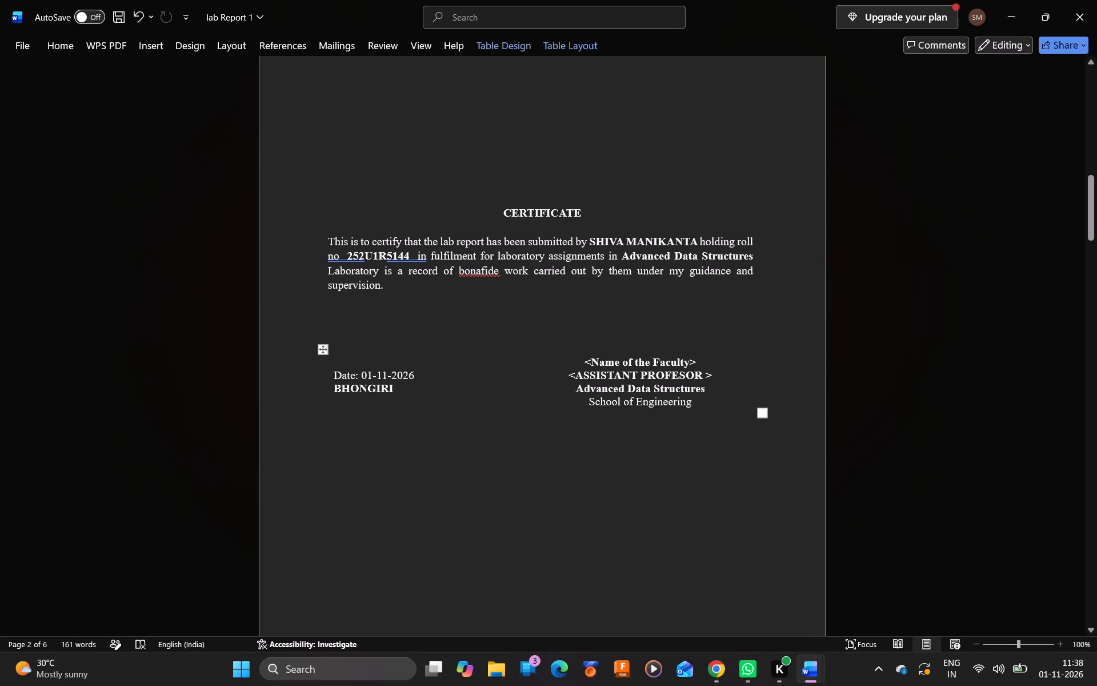
Remove the angle brackets and the trailing space around ASSISTANT PROFESOR in the certificate's faculty block.
key("Right")
key("BackSpace")
key("Right")
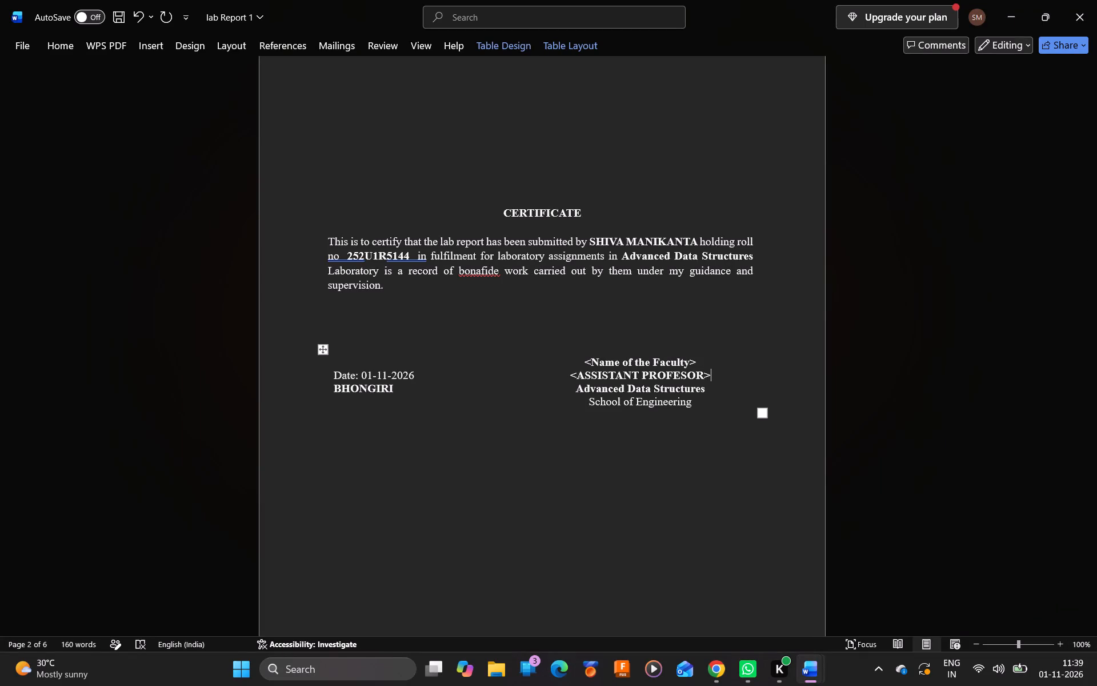
key("BackSpace")
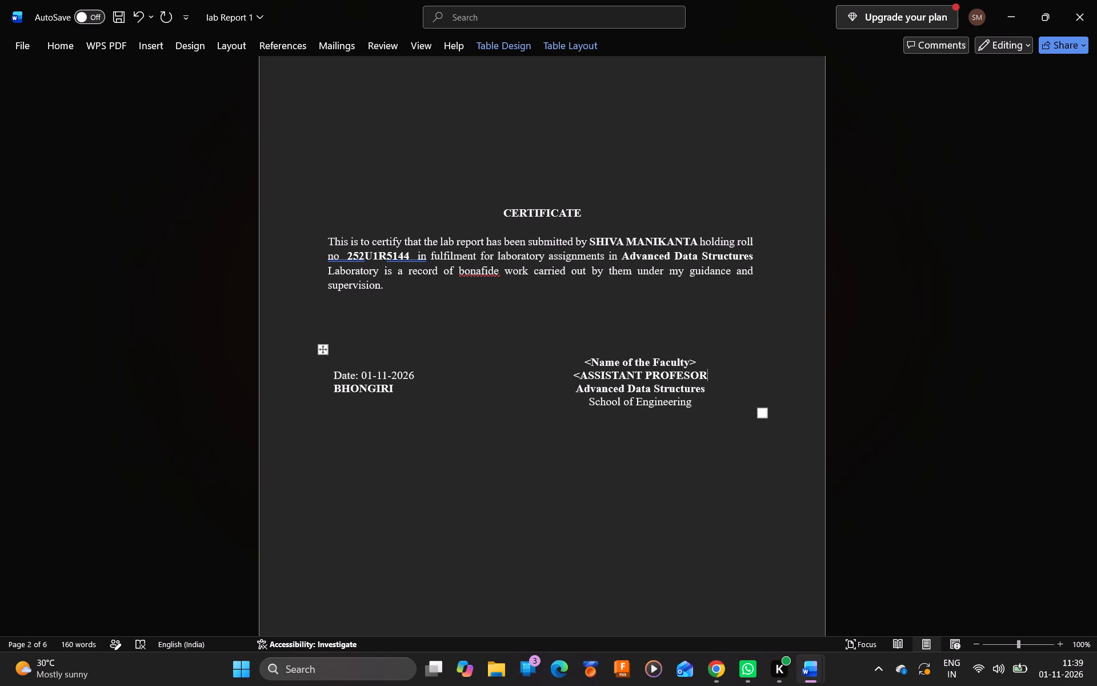
key("Left")
key("Left")
key("Left")
key("Left")
key("Left")
key("Left")
key("Left")
key("Left")
key("Left")
key("Left")
key("Left")
key("Left")
key("Left")
key("Left")
key("Left")
key("Left")
key("Left")
key("Left")
key("BackSpace")
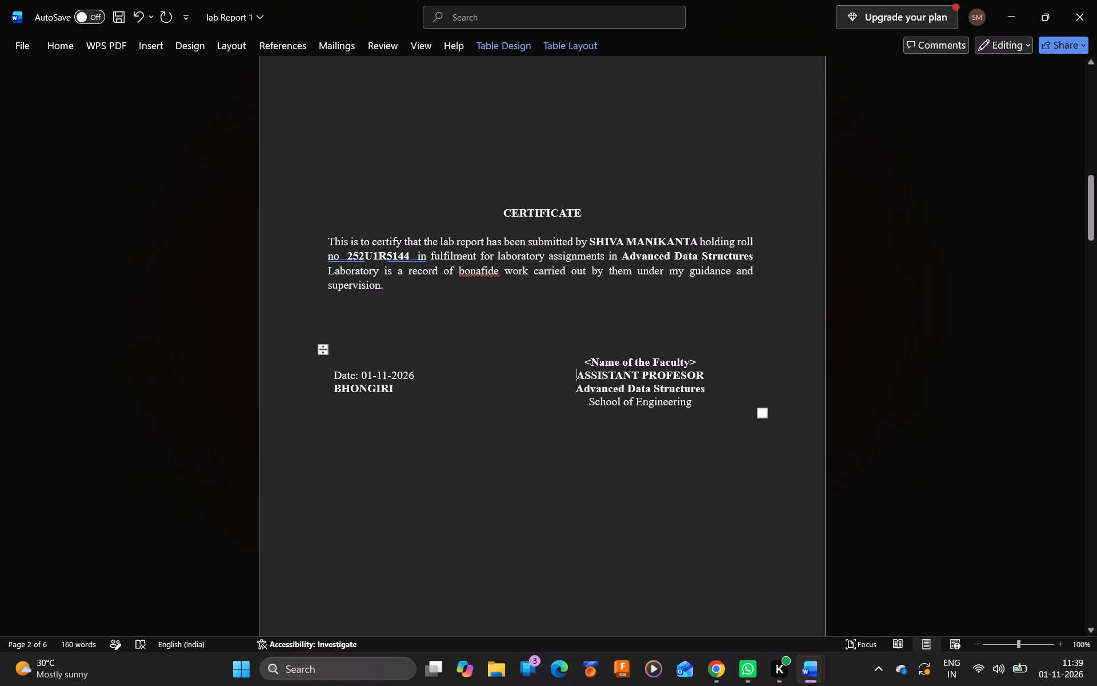
Correct the misspelled designation in the certificate's faculty block to ASSISTANT PROFESSOR.
left_click(690, 376)
key("s")
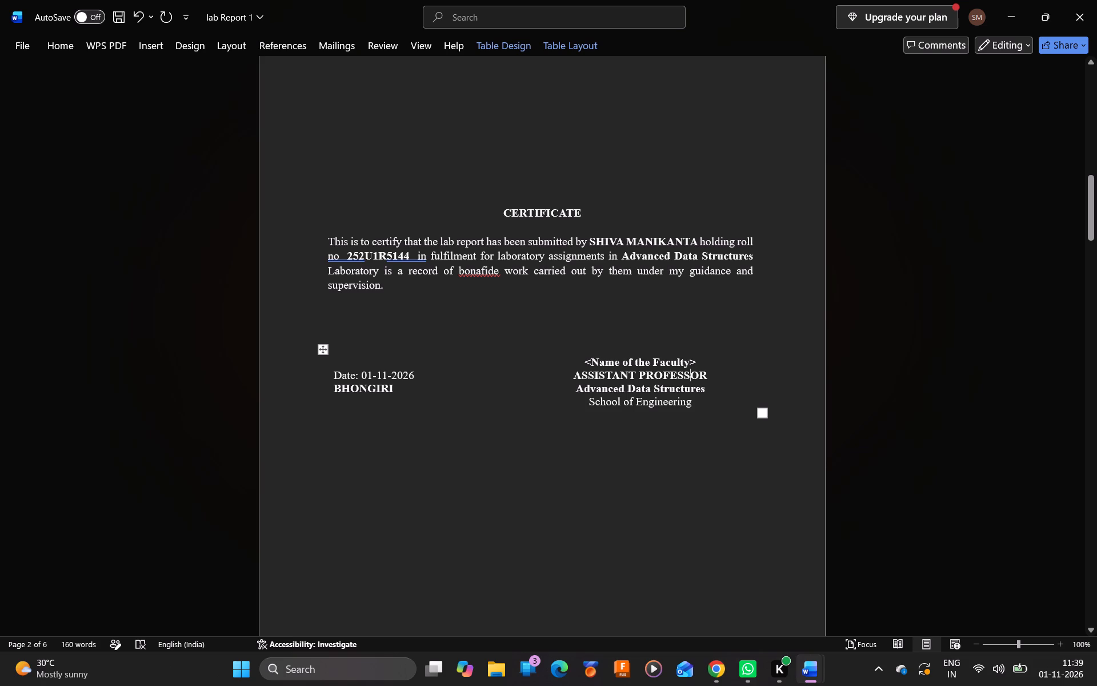
Switch to the Aurora University portal in Chrome and look for the faculty name in Academics, including its Program Details page.
left_click(688, 362)
left_click(729, 624)
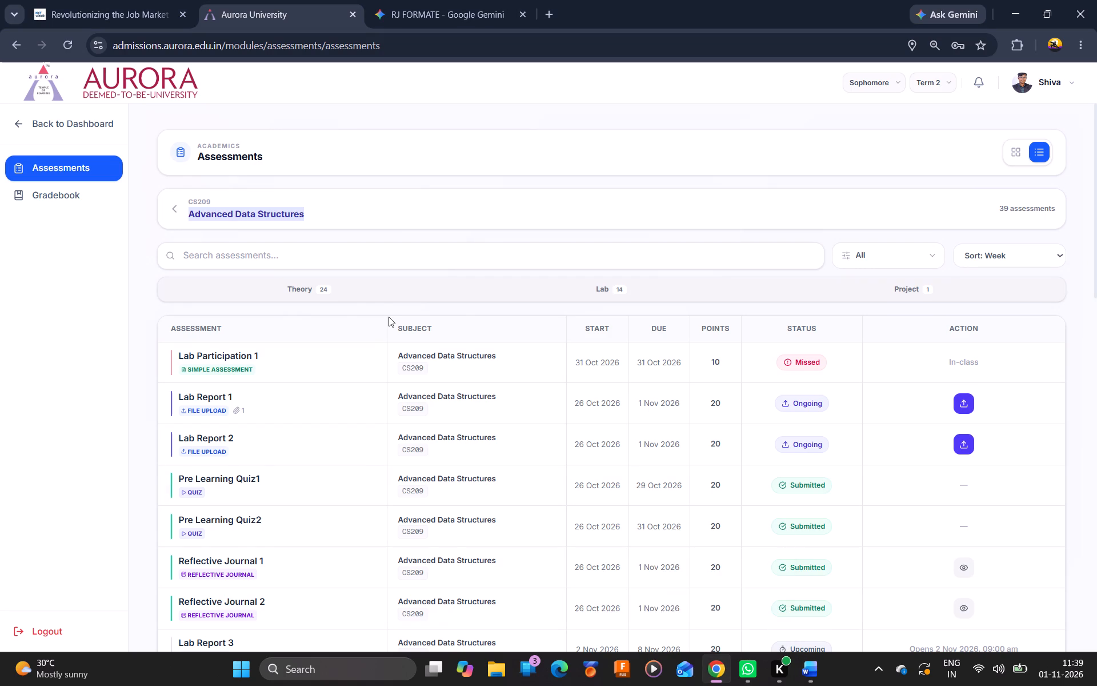
left_click(58, 124)
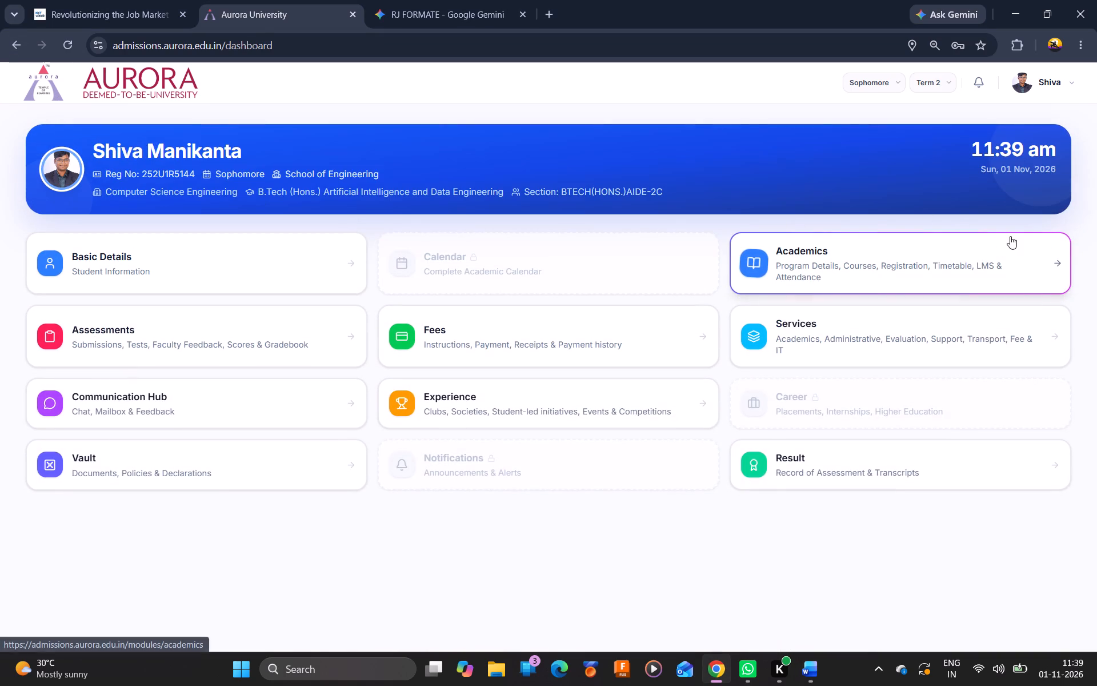
left_click(1004, 236)
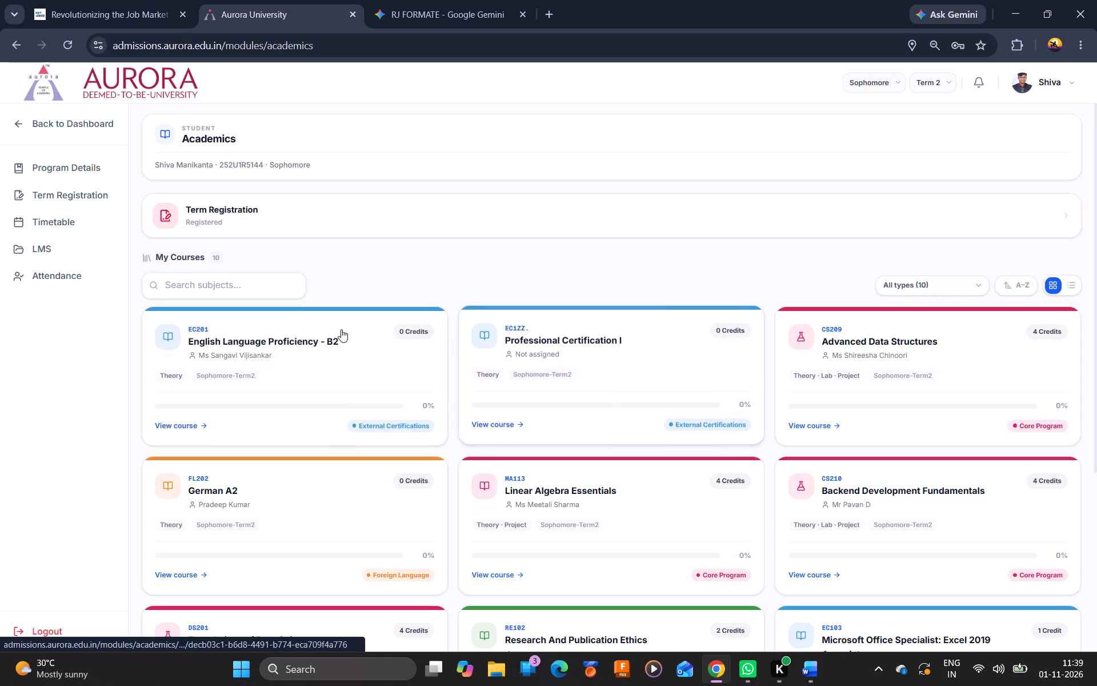
left_click(74, 159)
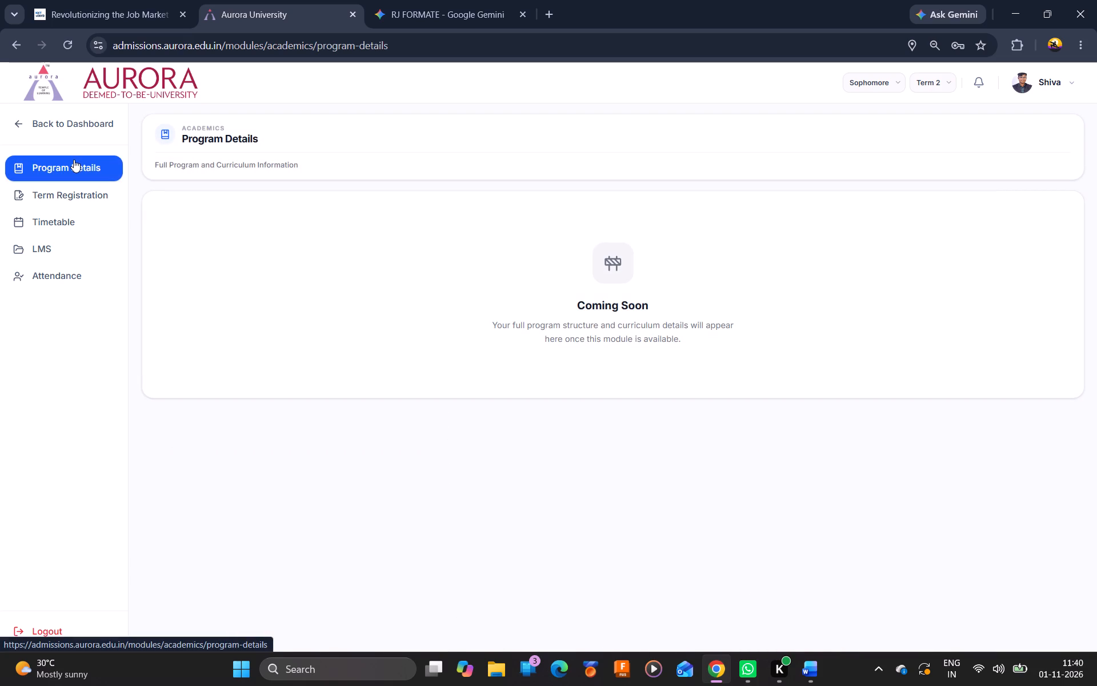
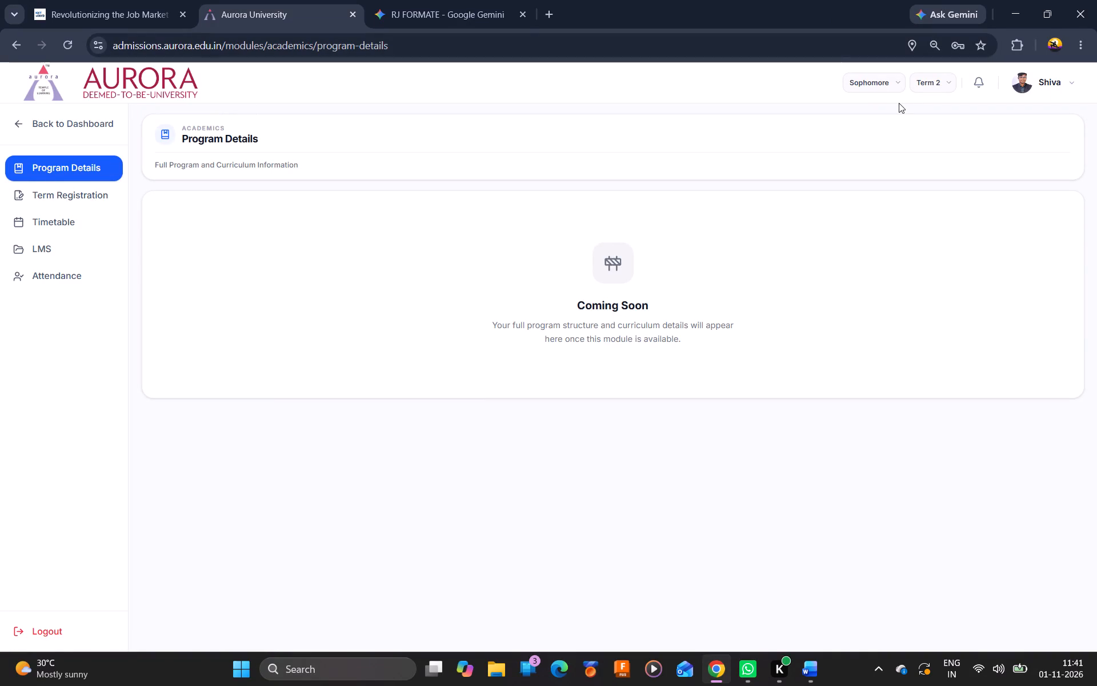
Switch the portal to Term 1 and check the Program Details and Timetable pages for the faculty name.
left_click(946, 72)
left_click(938, 101)
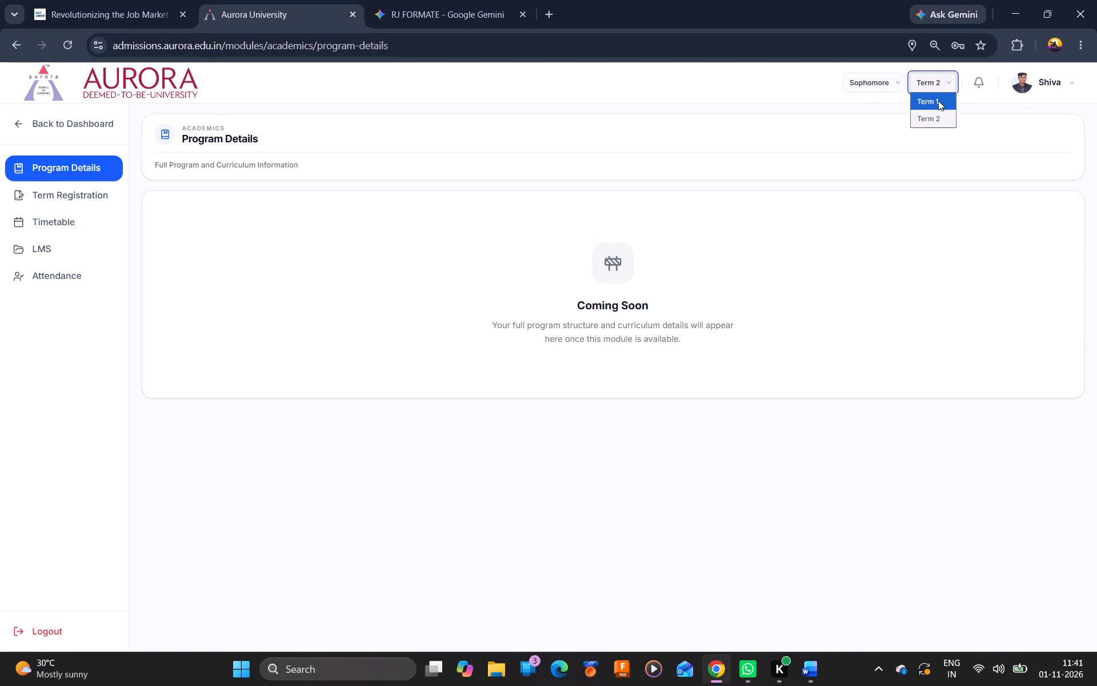
double_click(694, 199)
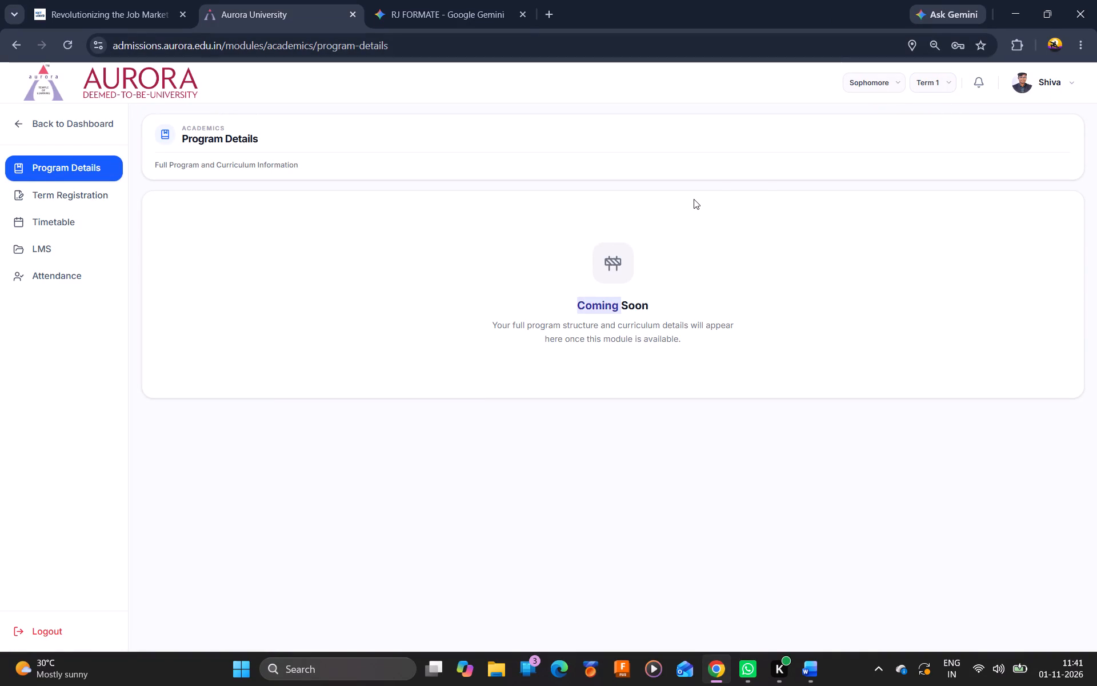
left_click(645, 198)
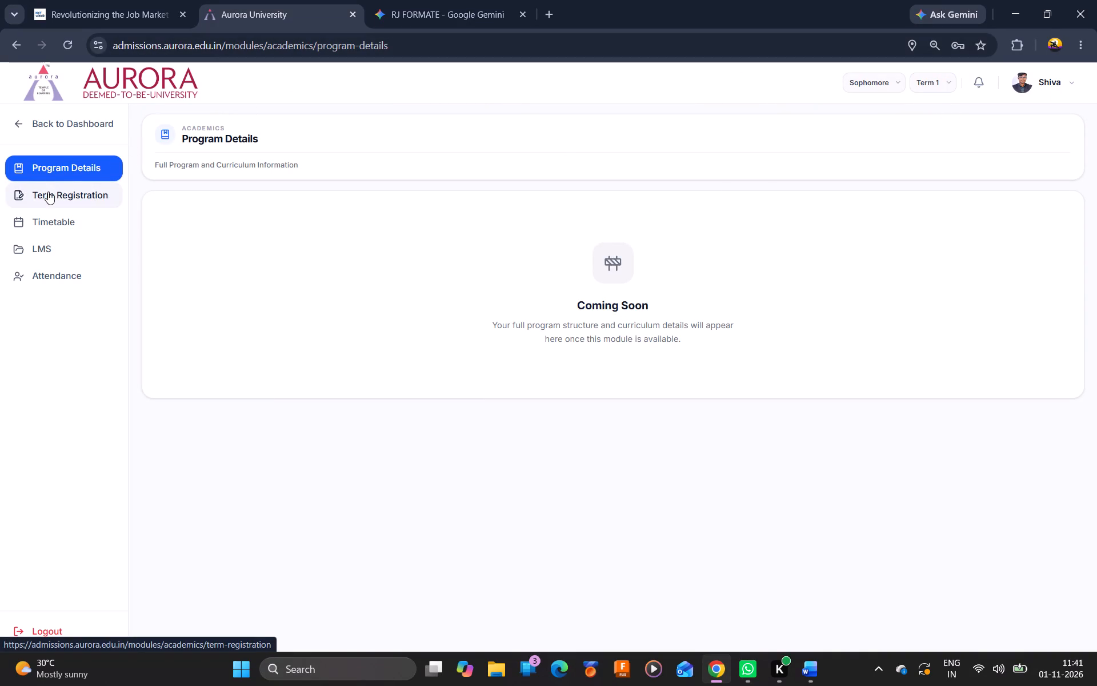
left_click(72, 156)
left_click(65, 230)
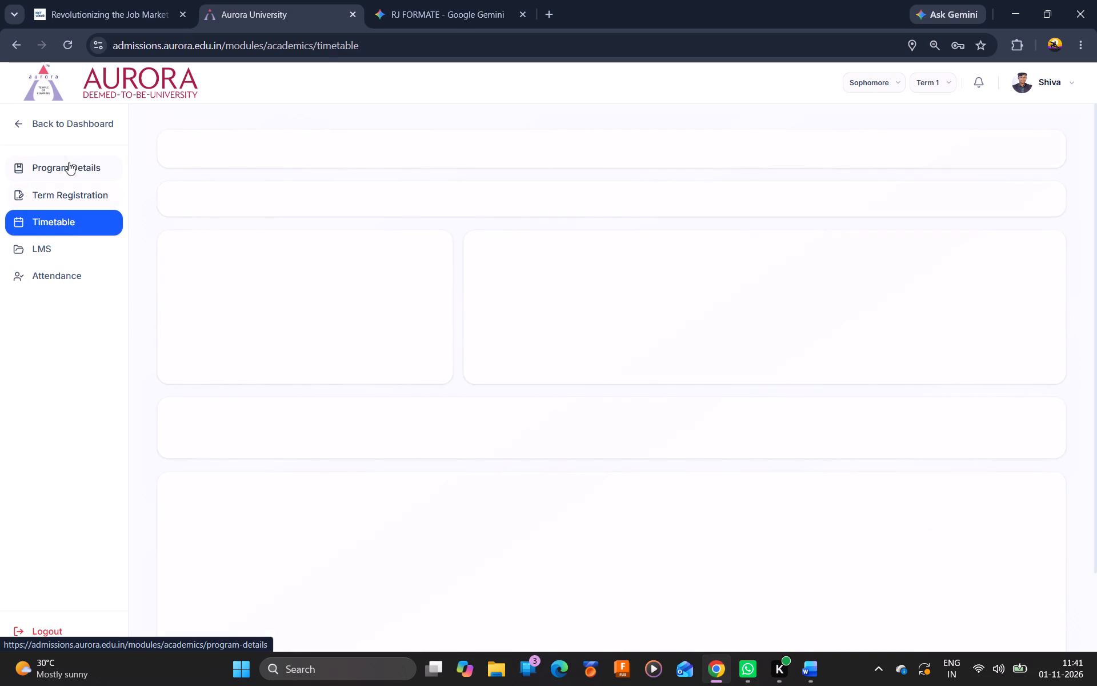
Open the Data Structures Using C++ course profile from the Academics course list and look up its faculty name.
left_click(35, 112)
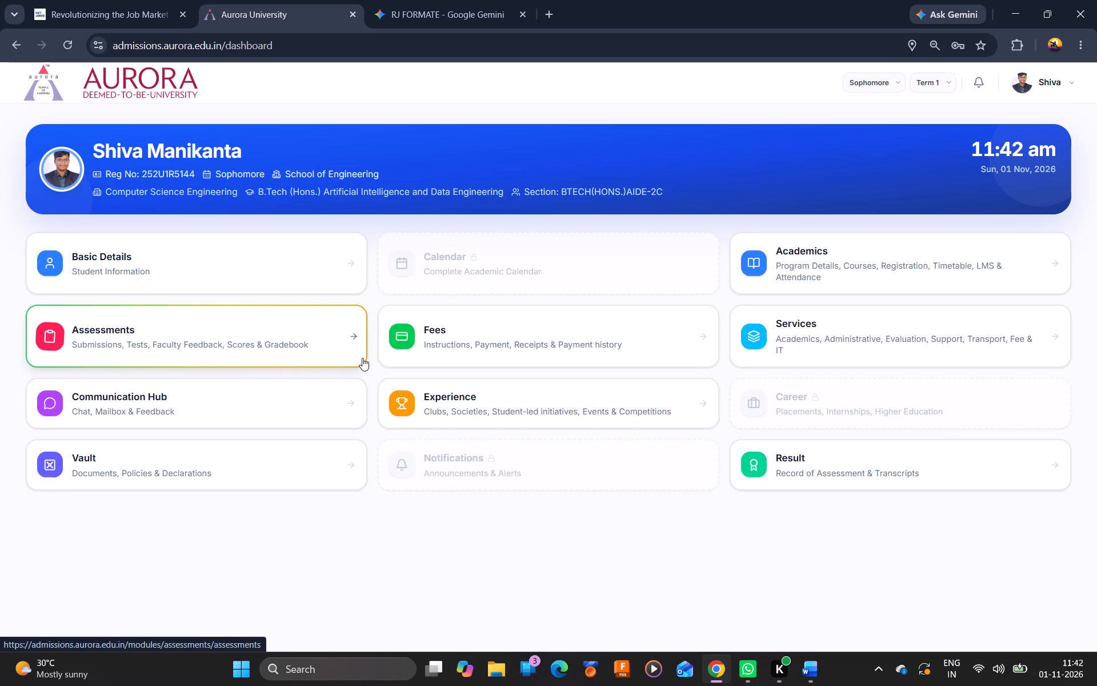
left_click(877, 247)
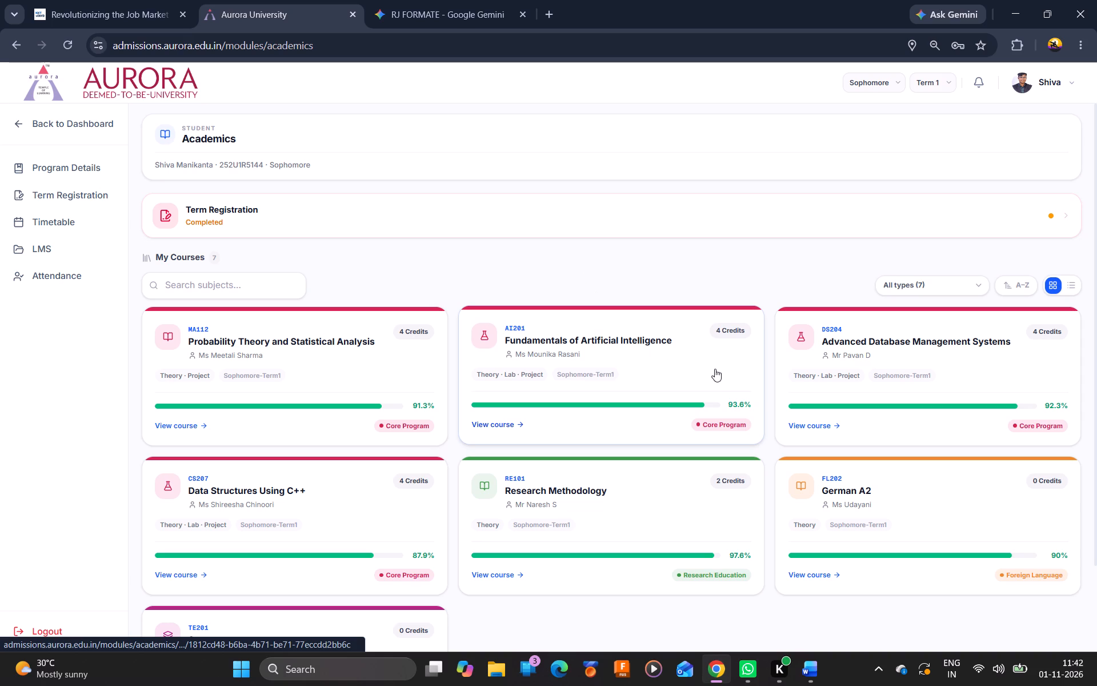
left_click(334, 517)
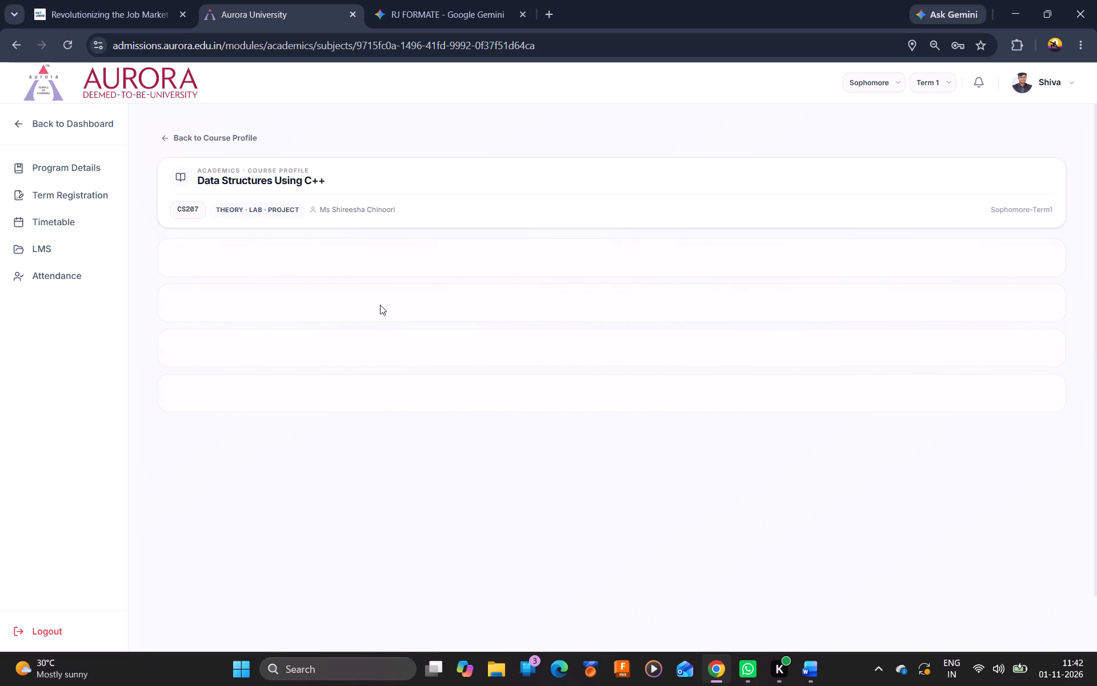
left_click(405, 208)
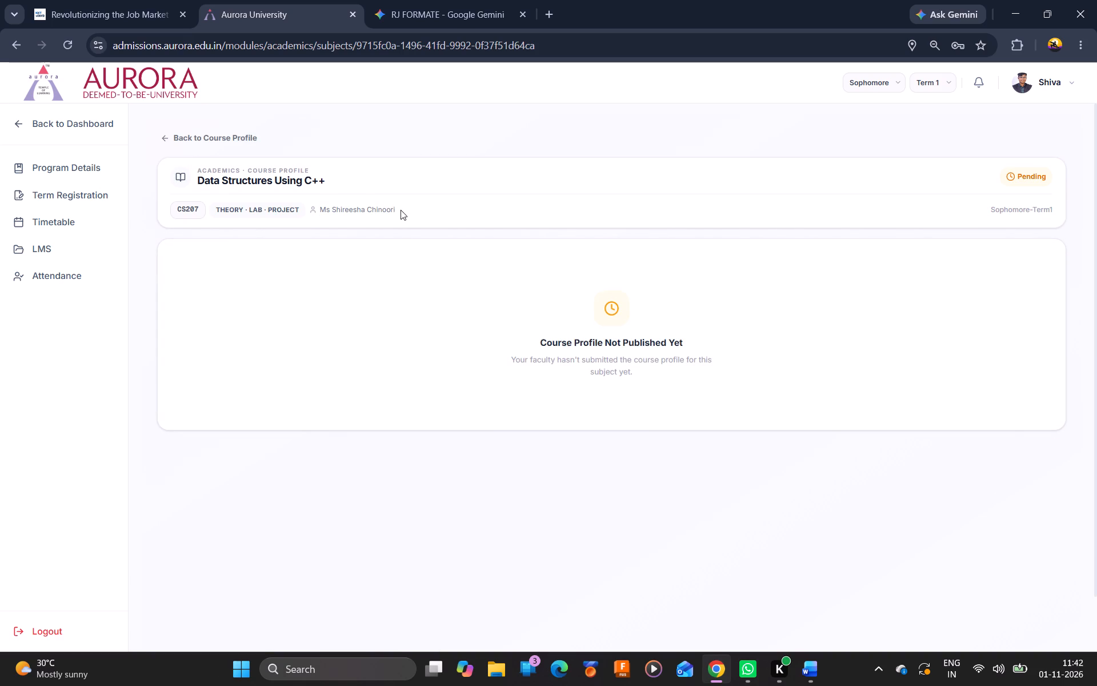
left_click(403, 210)
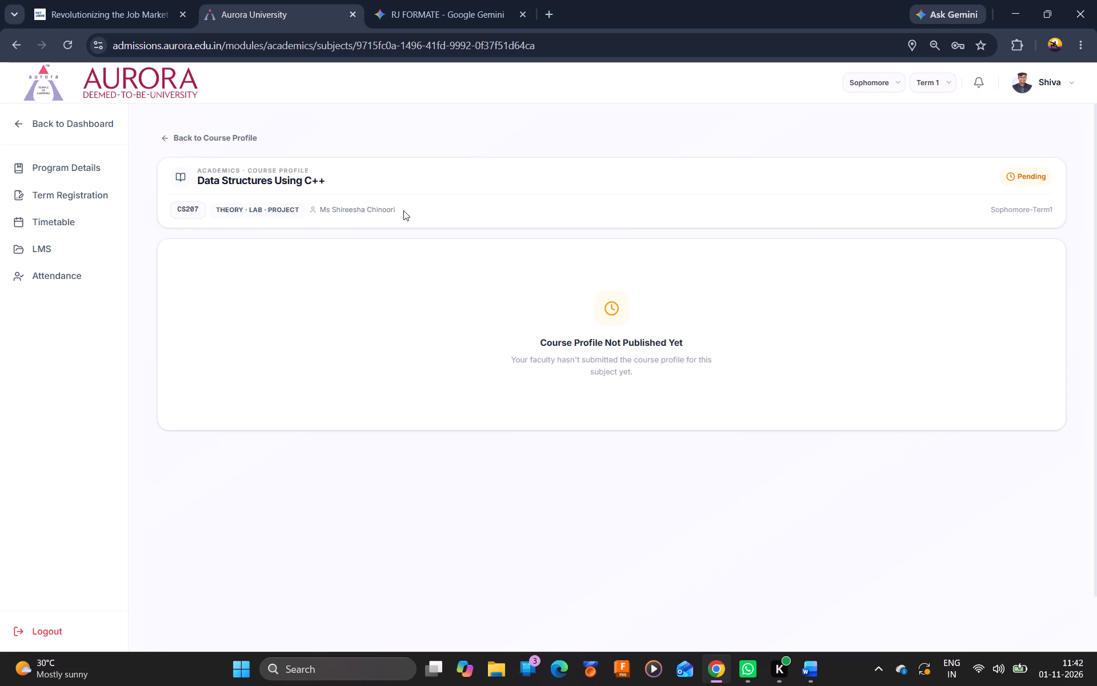
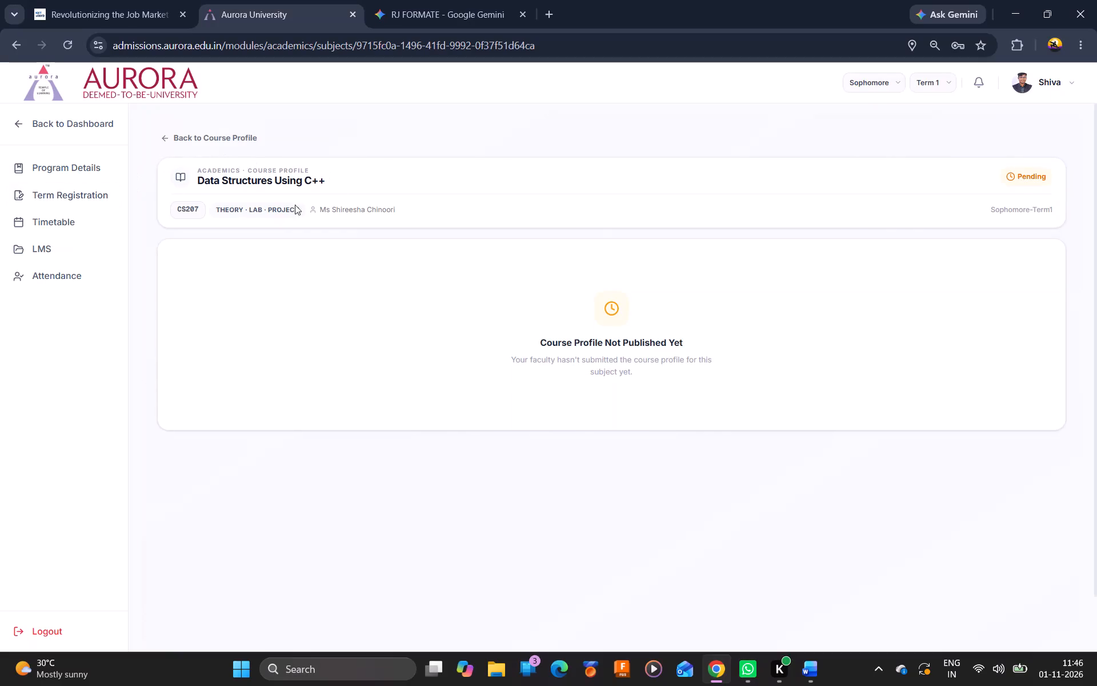
Copy the faculty's surname from the portal's course profile and replace the certificate's <Name of the Faculty> placeholder with it in Word.
left_click(395, 208)
left_click_drag(394, 208, 367, 208)
key("ctrl+c")
left_click(843, 608)
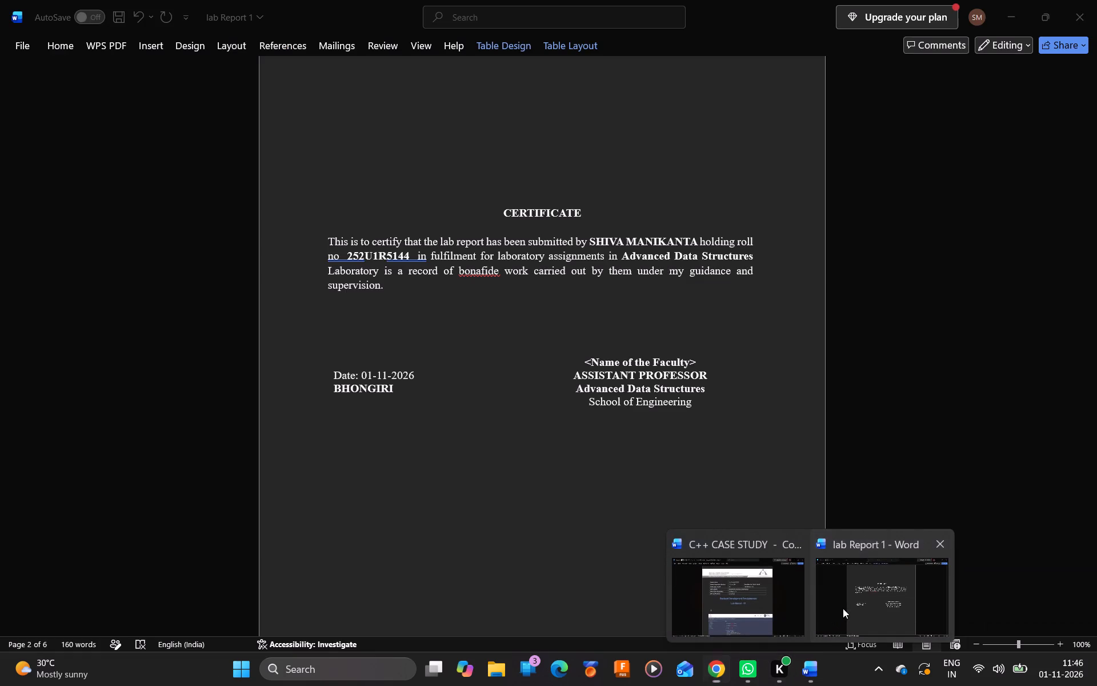
key("BackSpace")
key("BackSpace")
key("BackSpace")
key("BackSpace")
key("BackSpace")
key("BackSpace")
key("BackSpace")
key("BackSpace")
key("BackSpace")
key("BackSpace")
key("BackSpace")
key("BackSpace")
key("BackSpace")
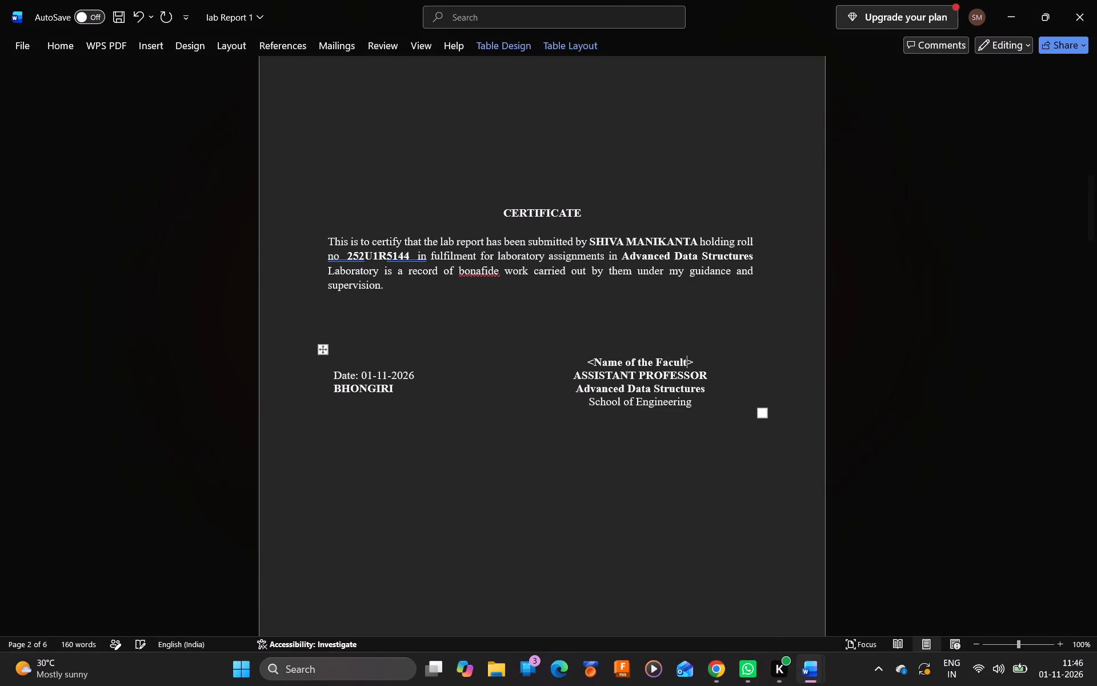
key("BackSpace")
key("BackSpace")
key("BackSpace")
key("BackSpace")
key("BackSpace")
key("BackSpace")
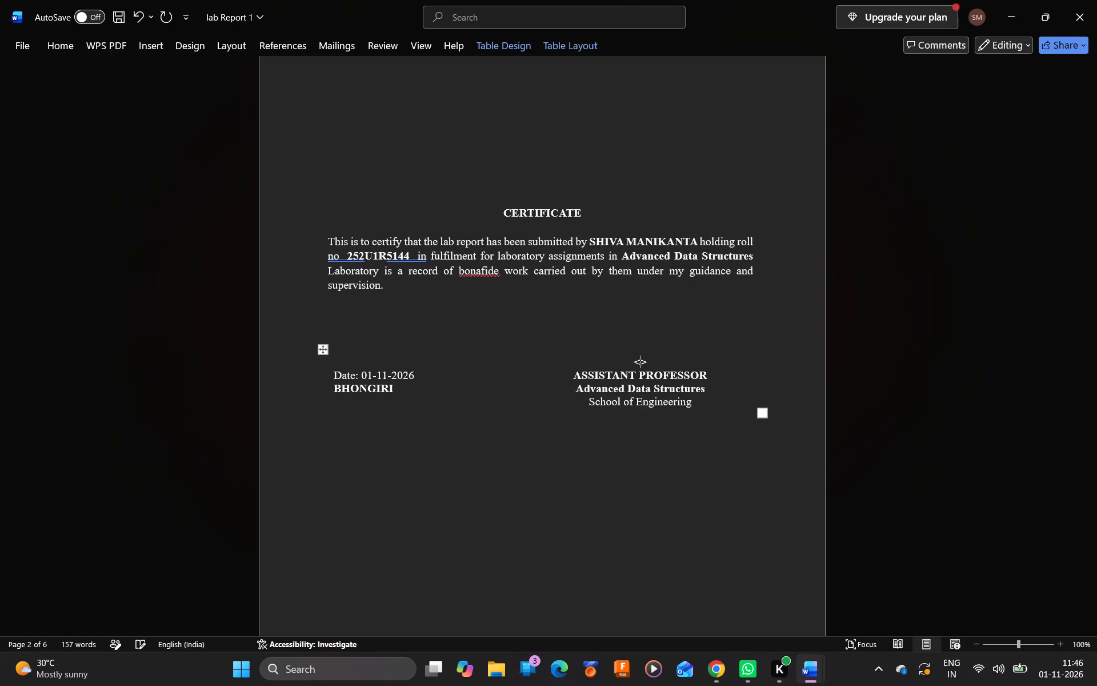
key("BackSpace")
key("Right")
key("BackSpace")
key("ctrl+v")
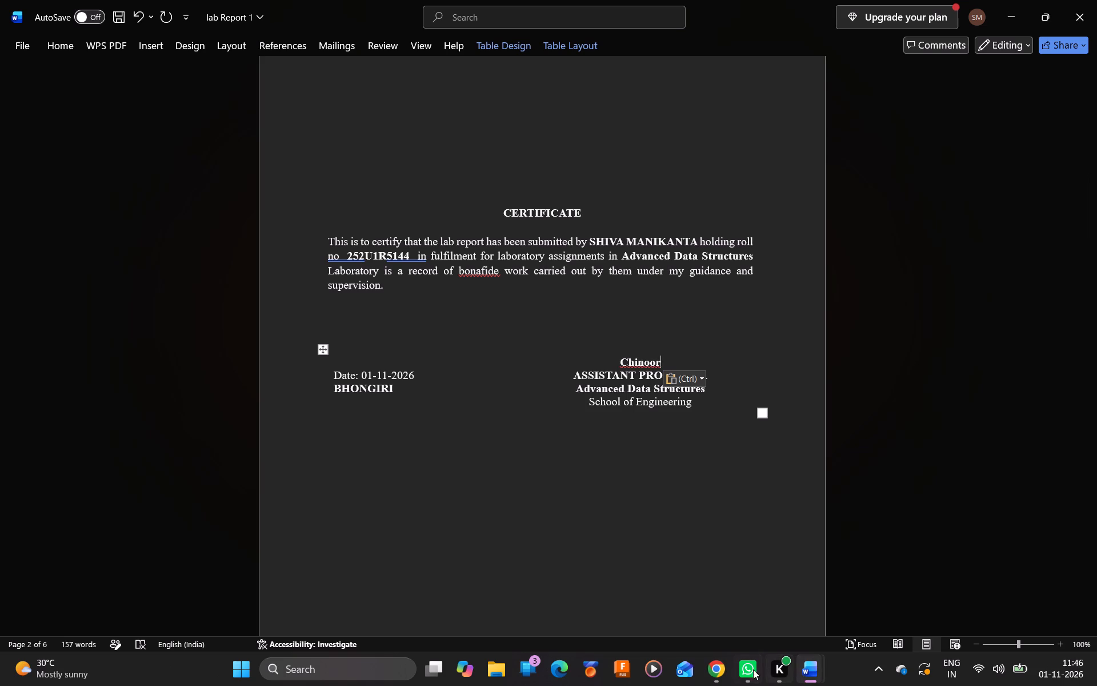
Copy the faculty's first name from the portal, complete the surname's missing last letter in the Word certificate, and add the first name after it.
left_click(715, 606)
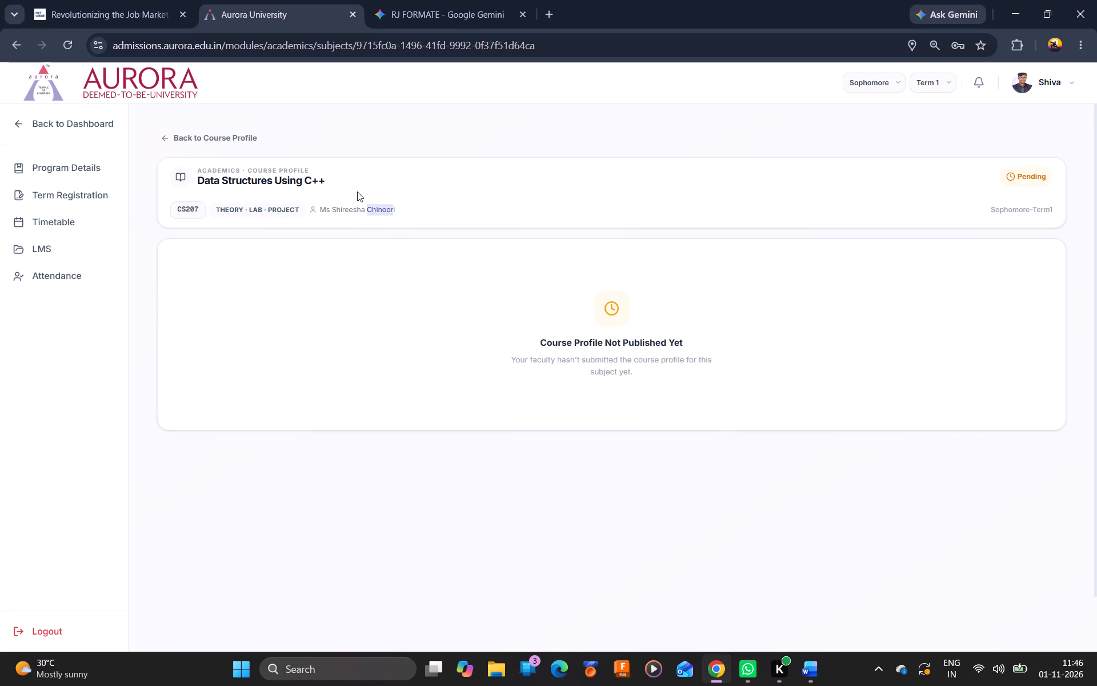
left_click(366, 209)
left_click_drag(366, 209, 337, 208)
left_click_drag(337, 208, 331, 208)
key("ctrl+v")
key("ctrl+c")
left_click(809, 673)
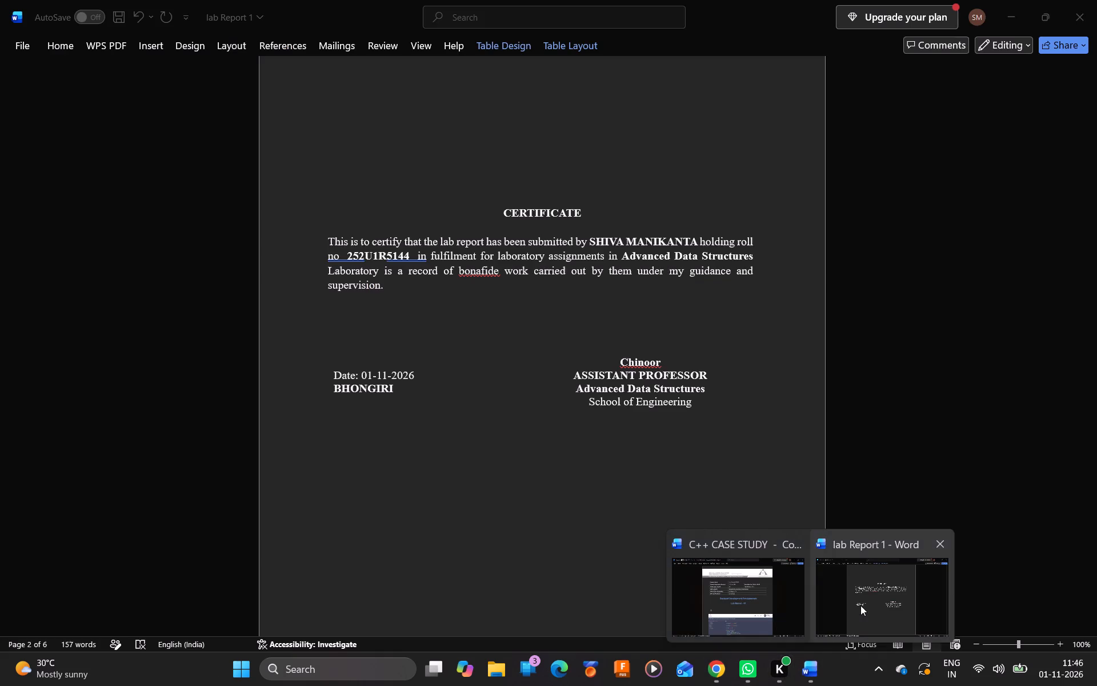
left_click(860, 605)
type("I")
key("space")
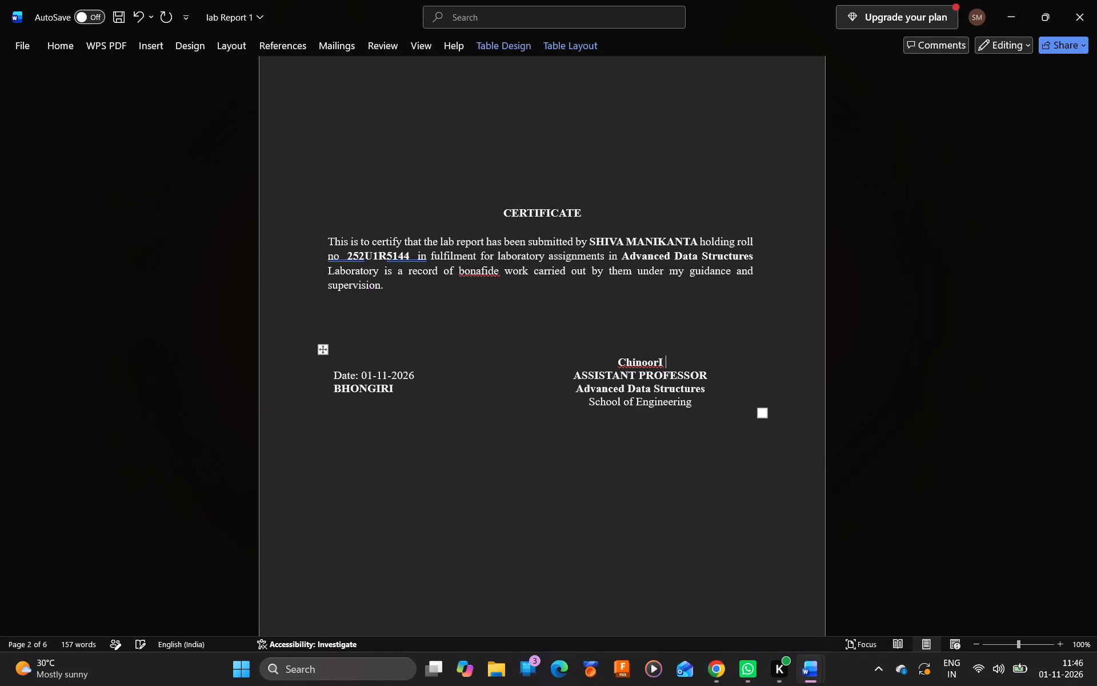
key("BackSpace")
key("BackSpace")
key("ctrl+v")
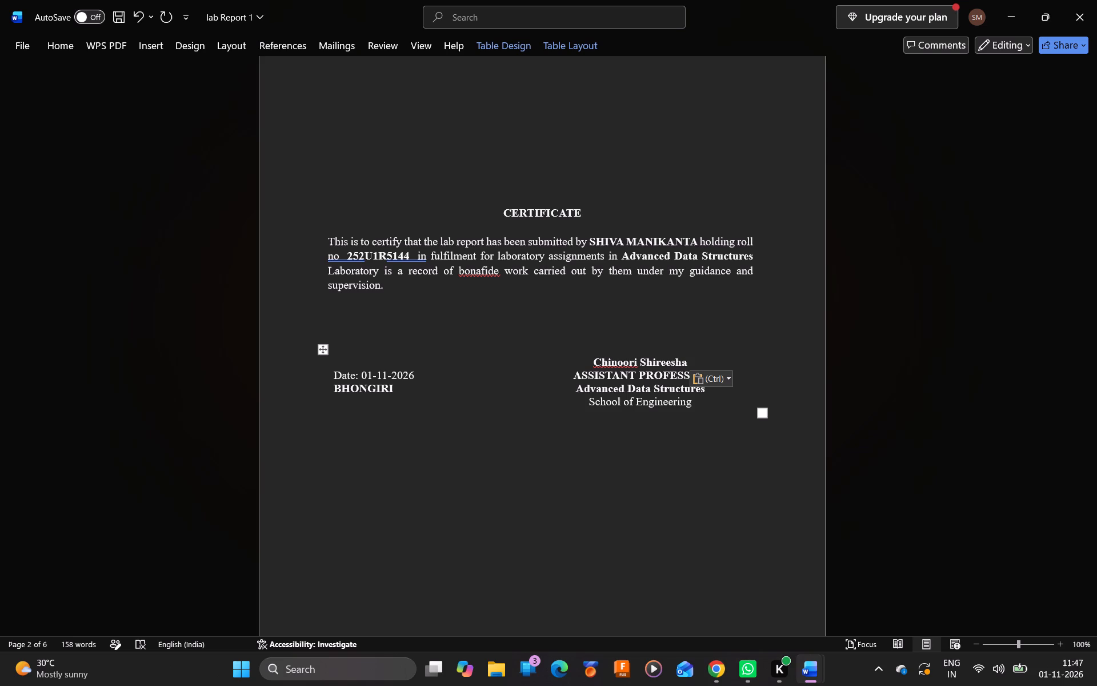
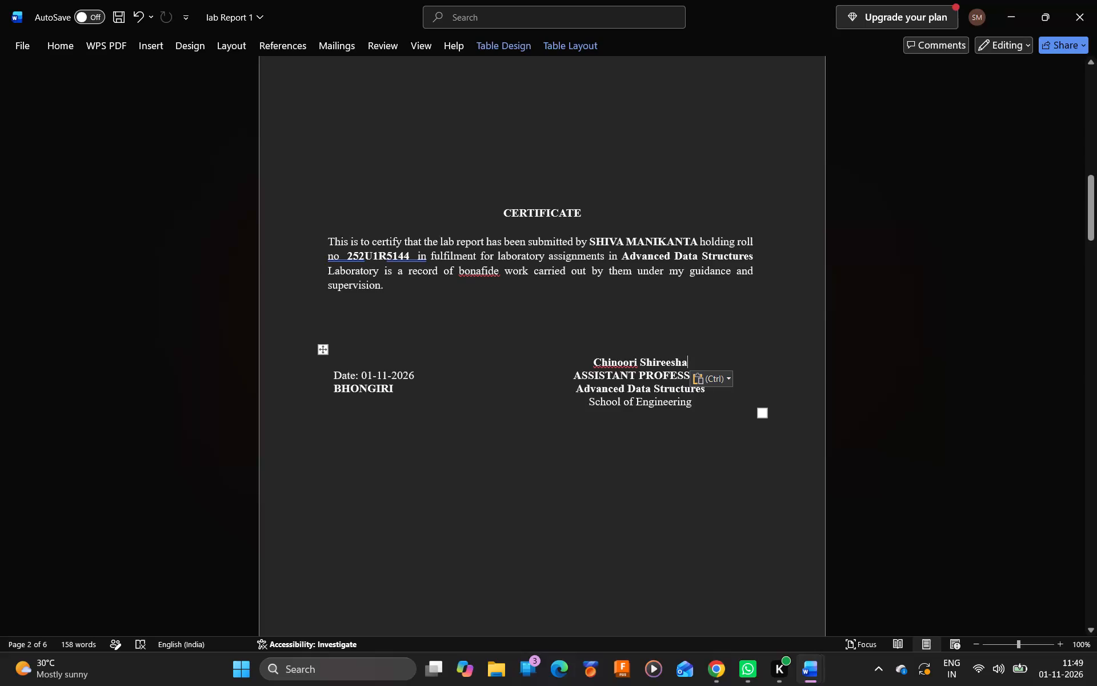
Review the filled-in details on the lab report's cover page and certificate page.
scroll(686, 340, "up", 5)
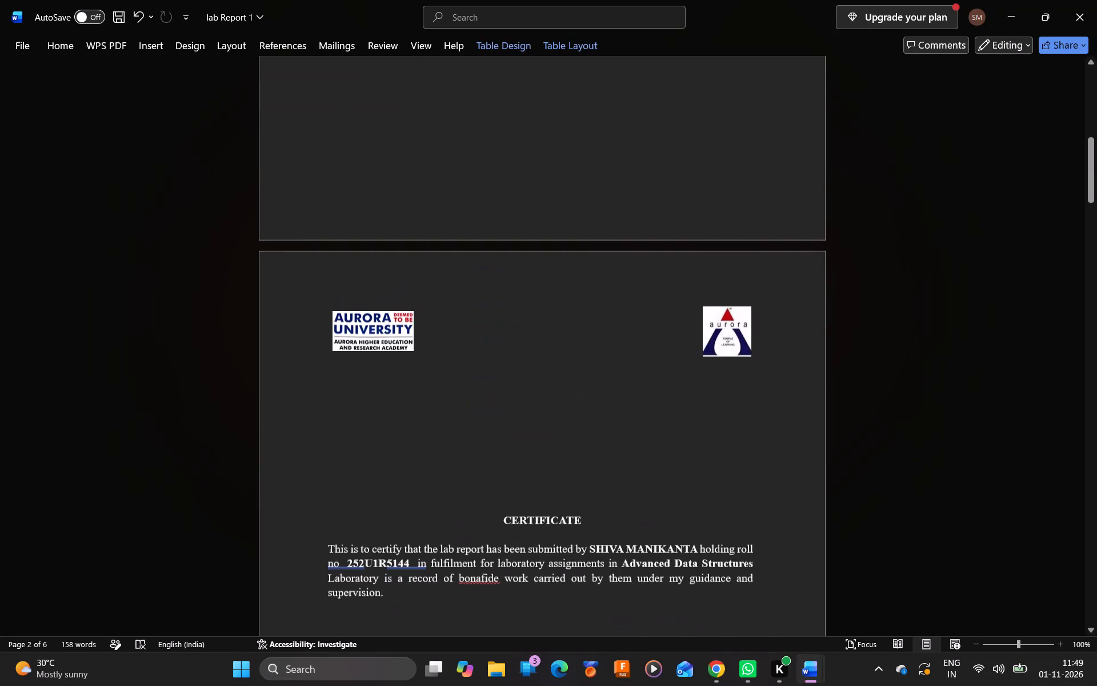
scroll(686, 340, "up", 3)
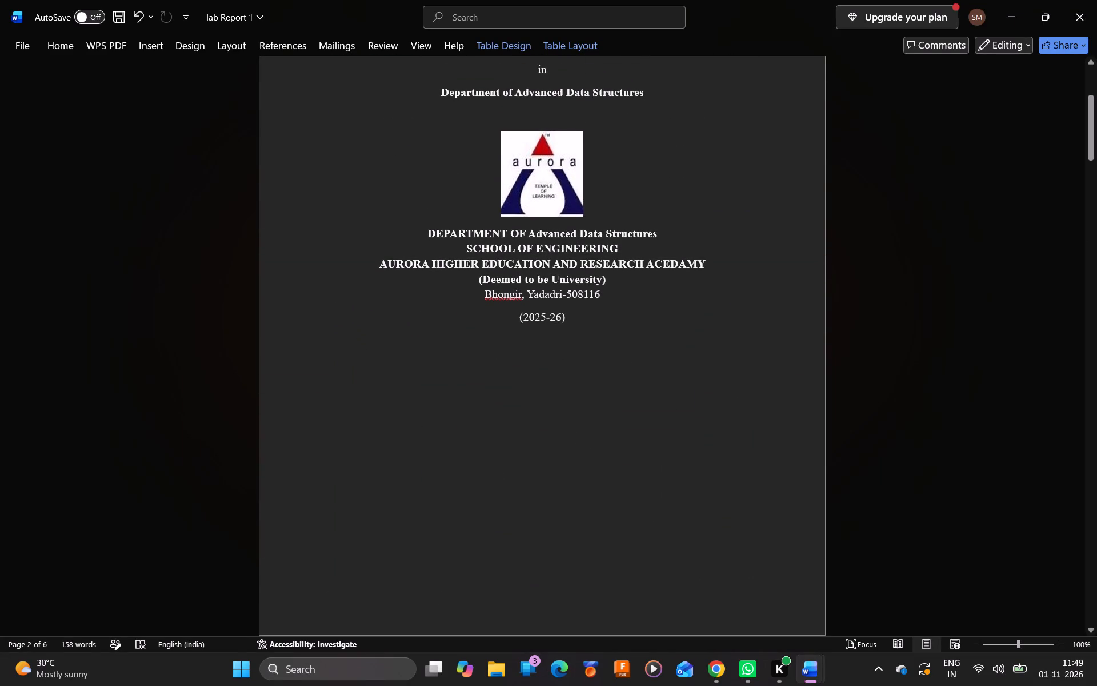
scroll(686, 340, "up", 1)
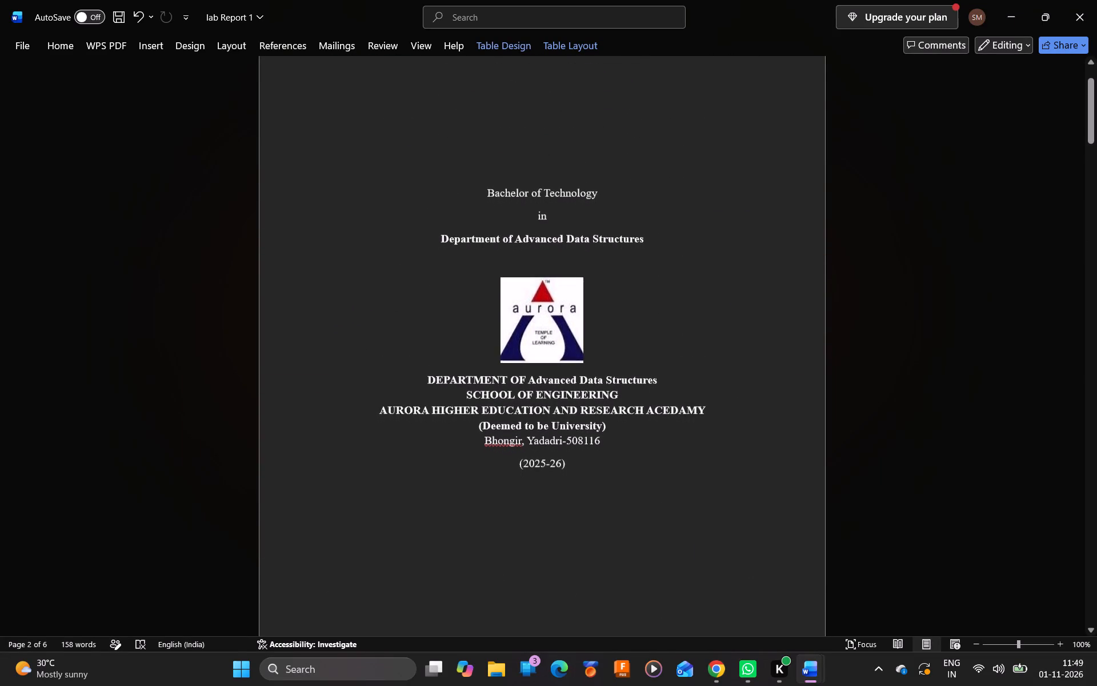
scroll(686, 340, "up", 1)
scroll(686, 340, "down", 5)
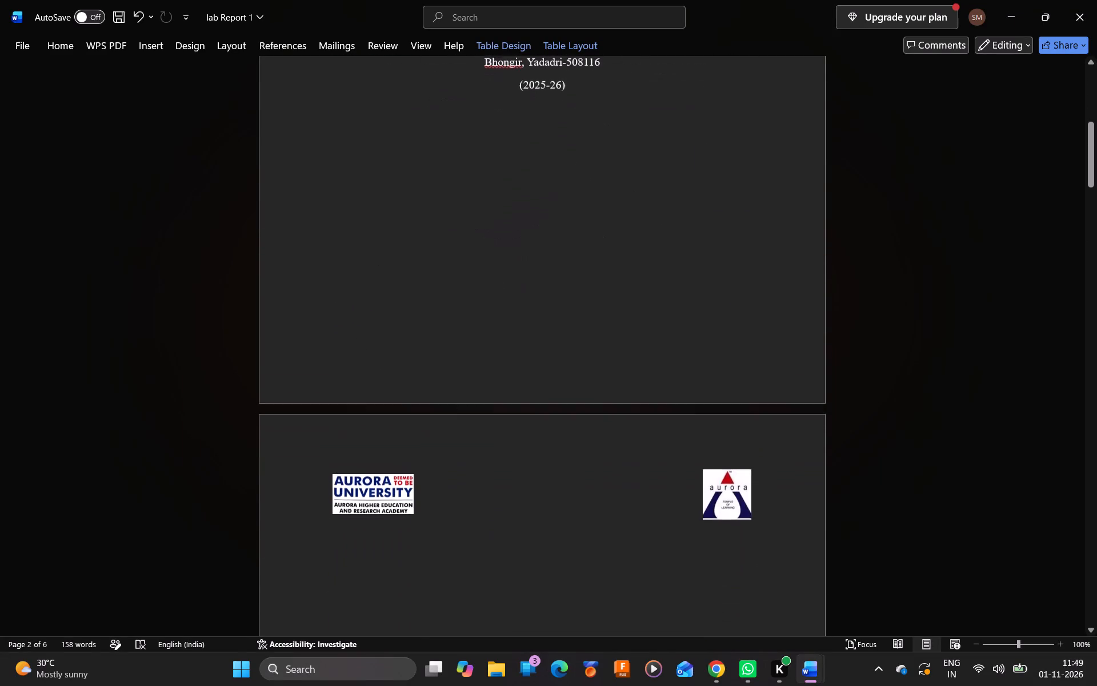
scroll(686, 340, "down", 2)
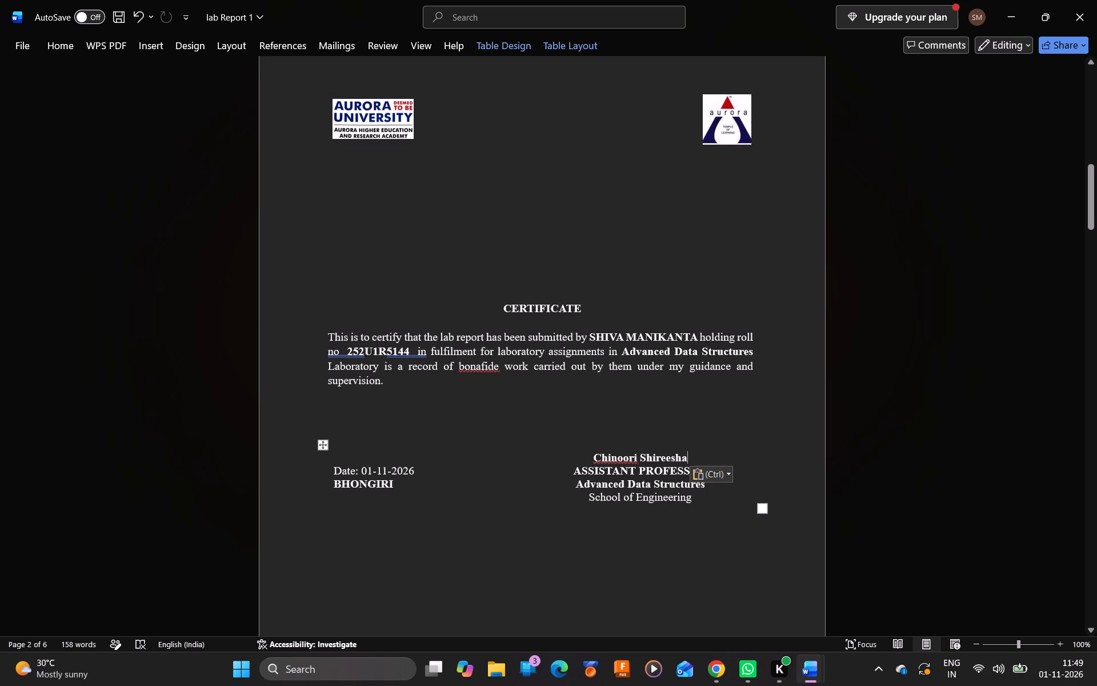
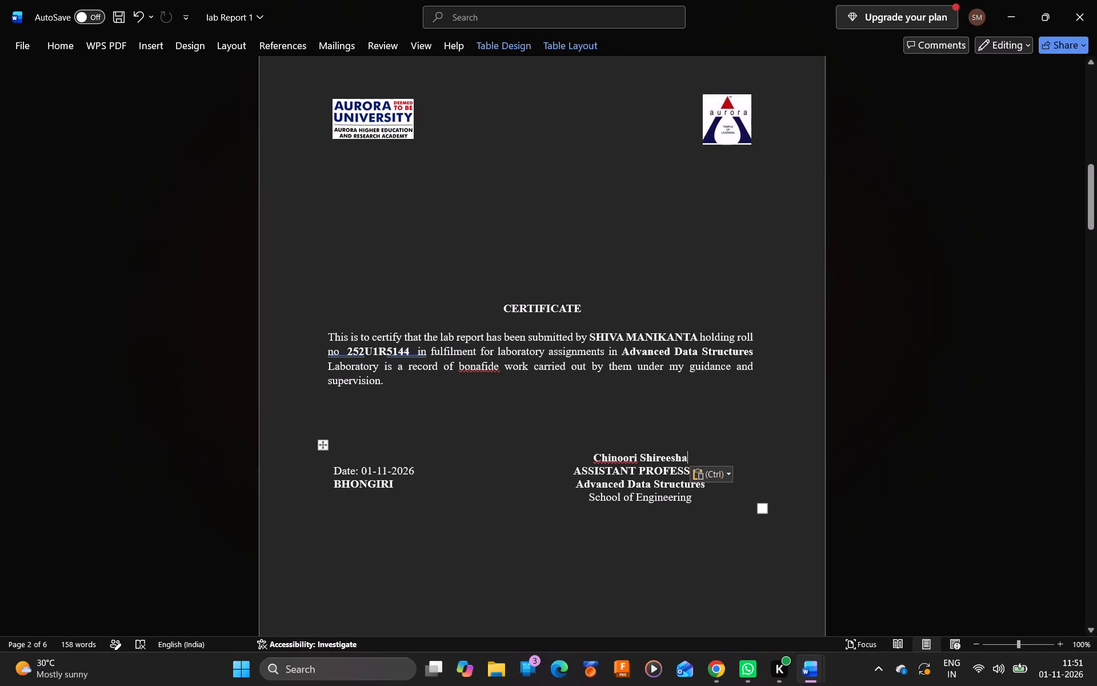
Export the lab report as the PDF "lab Report 1" into the C++ SHIREESHA MAM folder.
left_click(23, 53)
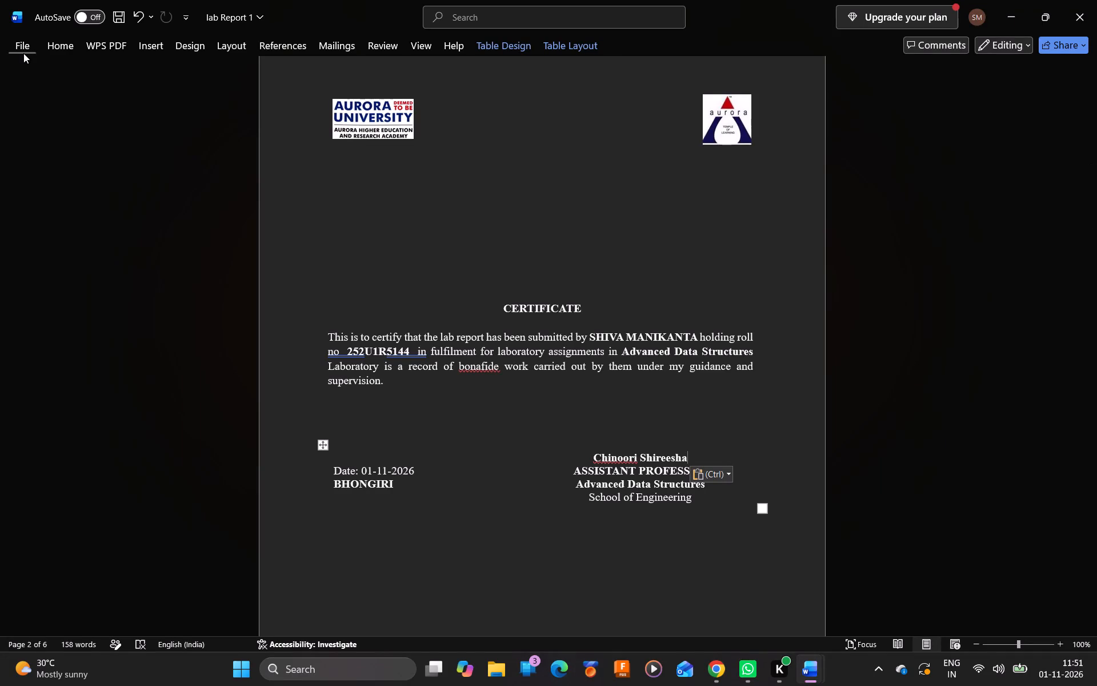
left_click(63, 361)
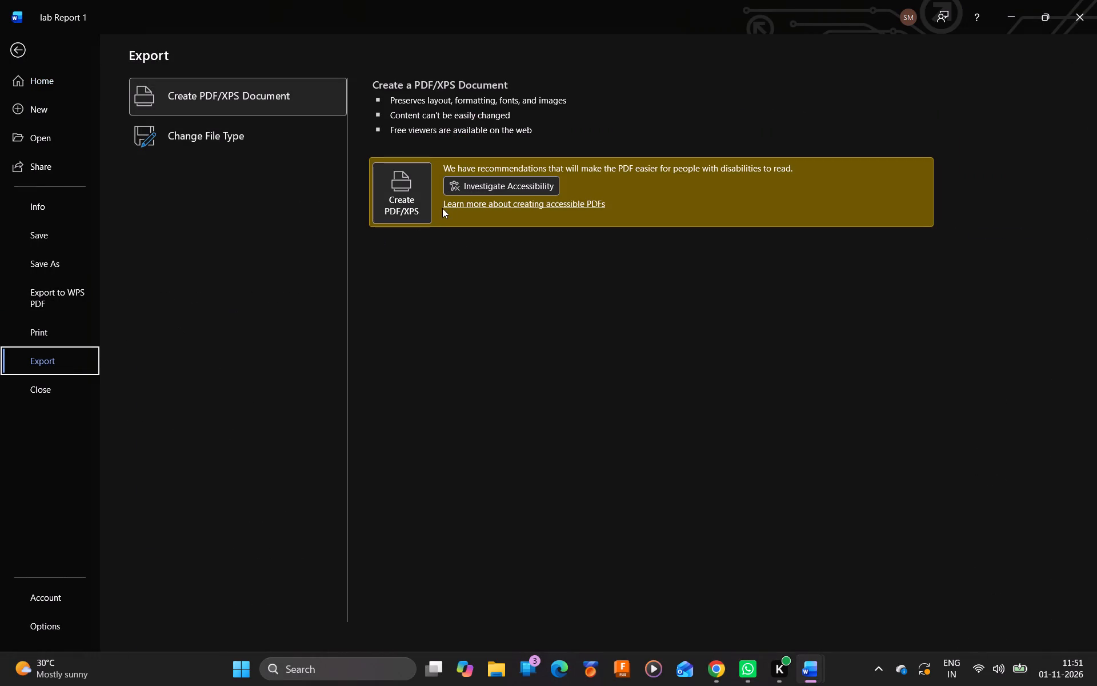
left_click(395, 193)
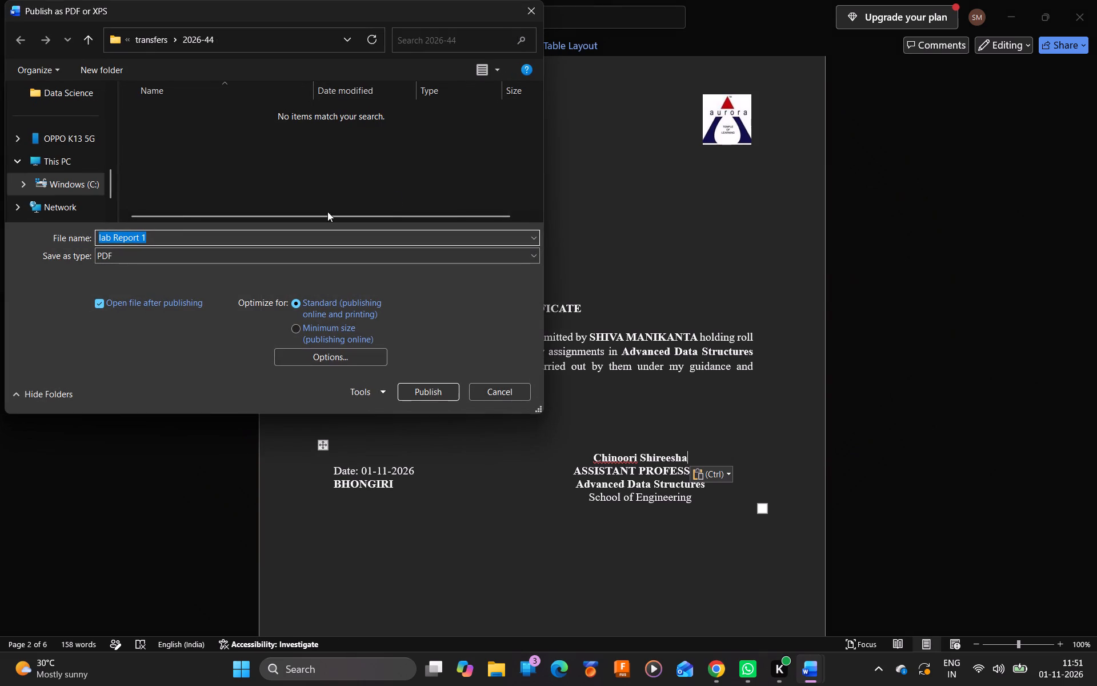
left_click(82, 99)
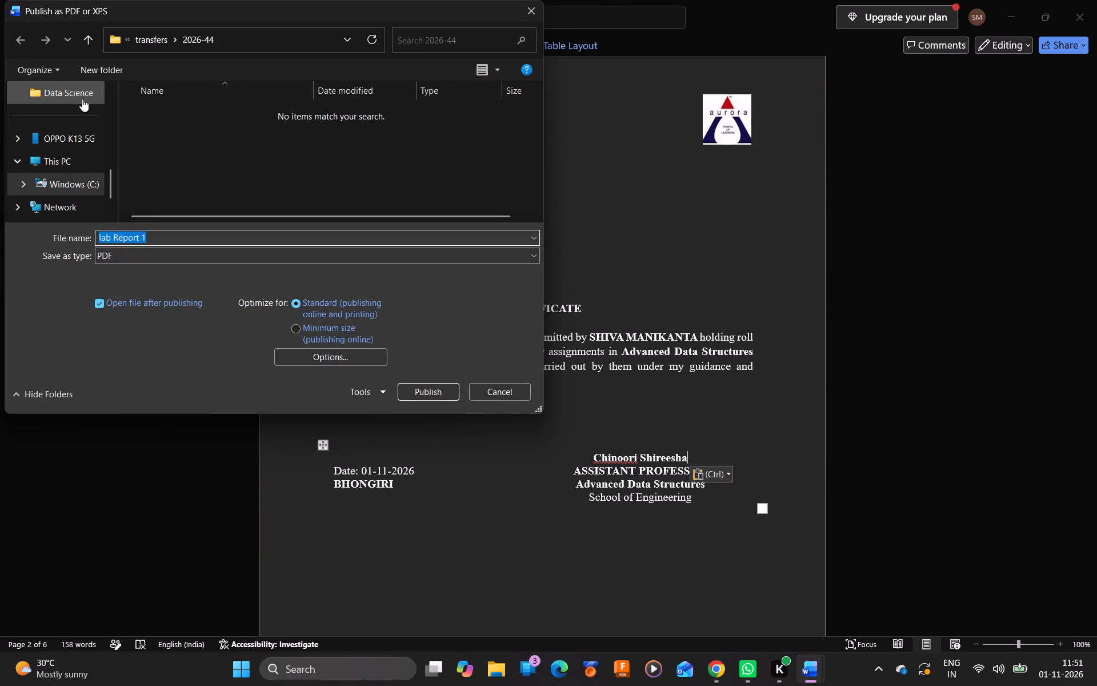
left_click(87, 45)
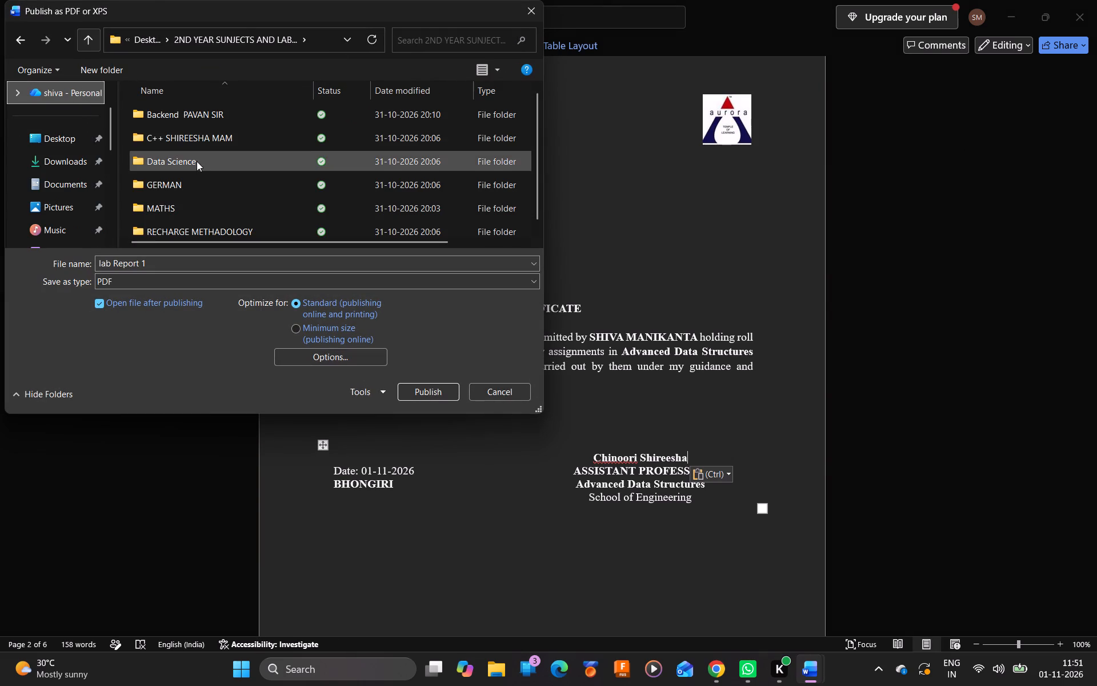
double_click(207, 138)
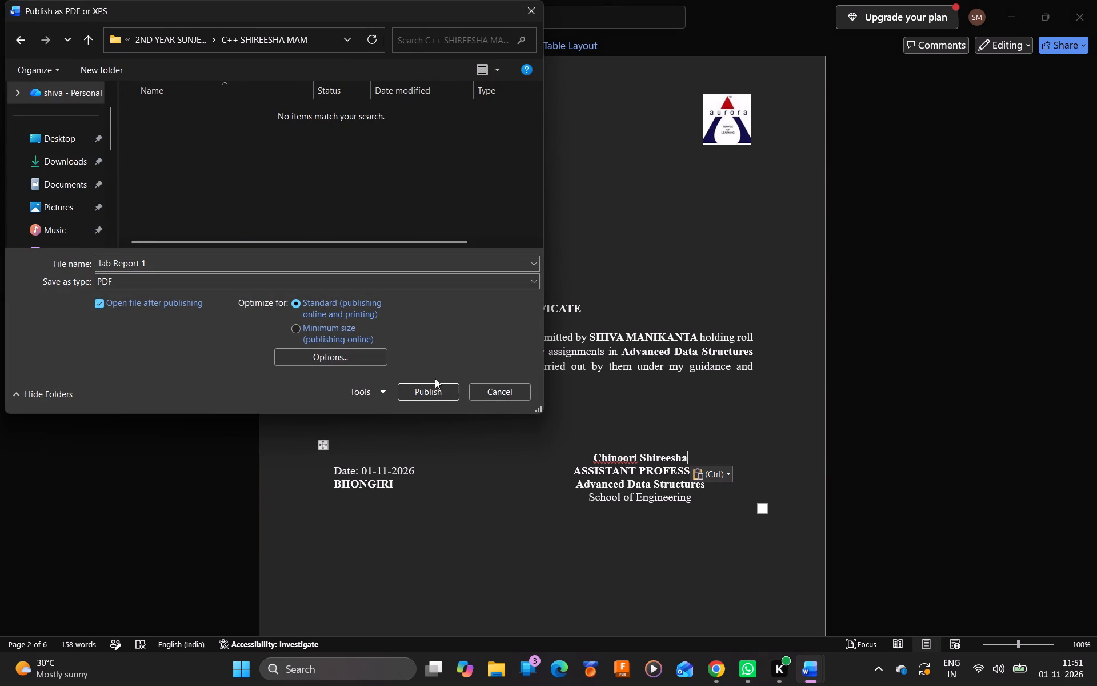
left_click(447, 388)
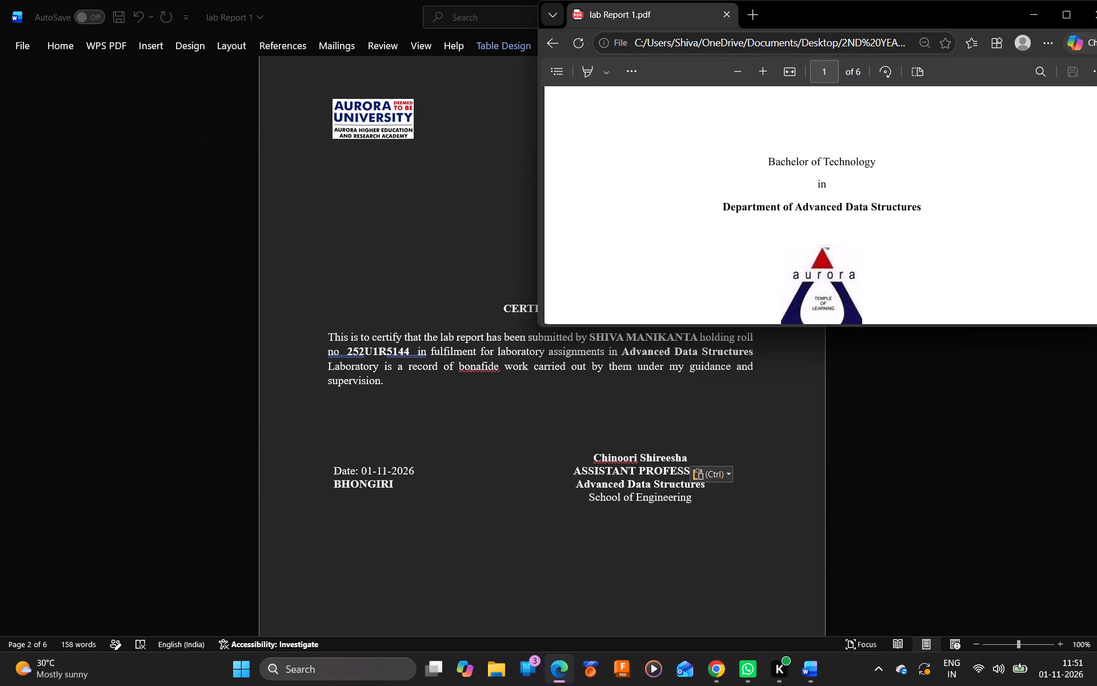
Examine all pages of the published lab report PDF in Edge, from the cover and certificate through the experiments to the end.
left_click(1069, 16)
scroll(600, 355, "down", 1)
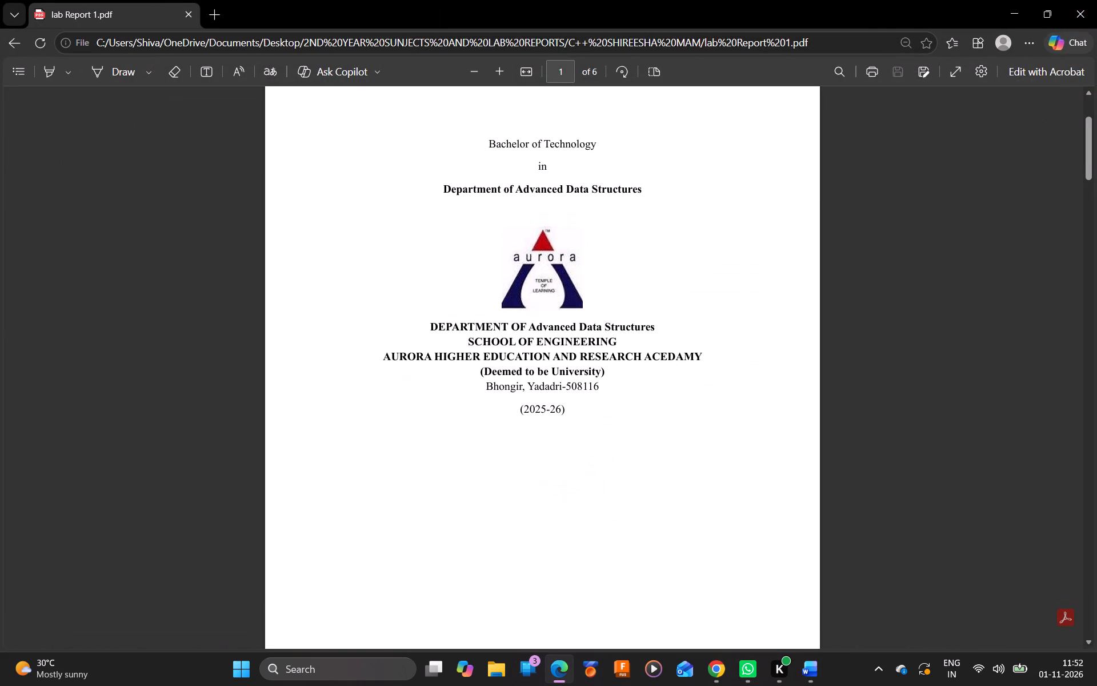
scroll(600, 355, "down", 6)
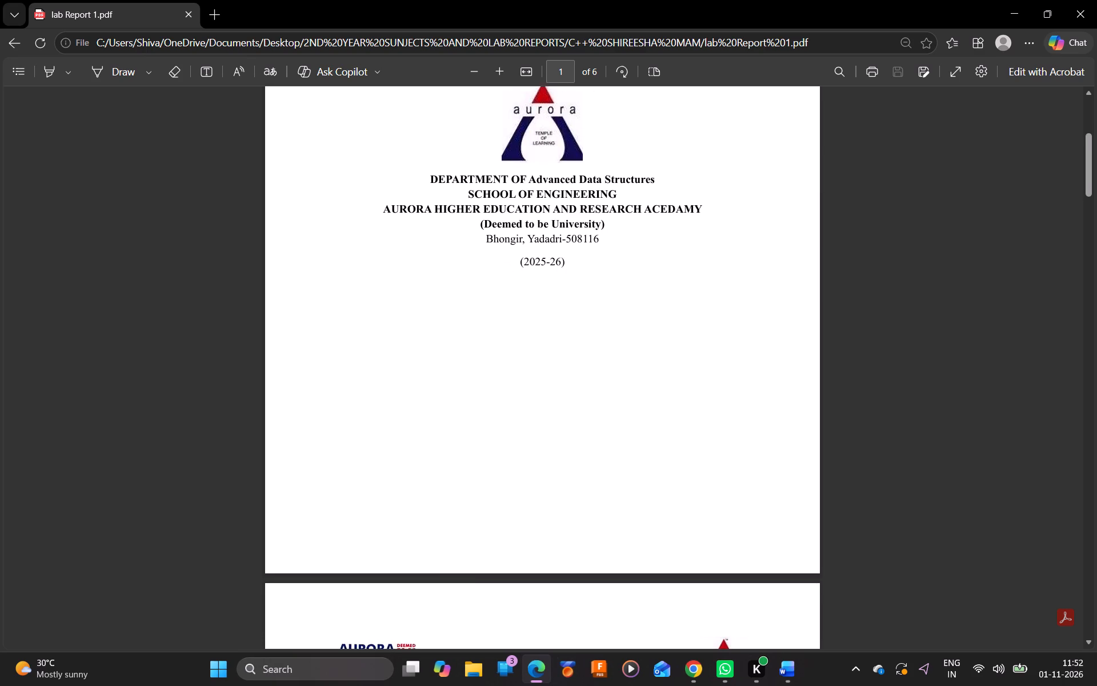
scroll(600, 355, "down", 5)
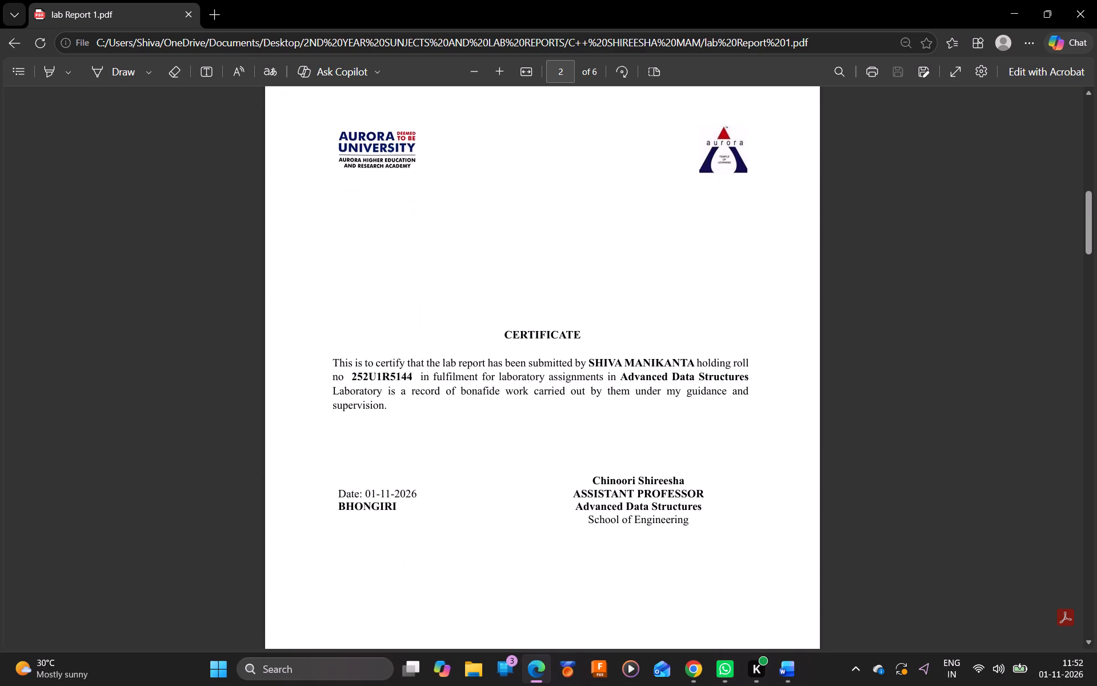
scroll(600, 355, "down", 5)
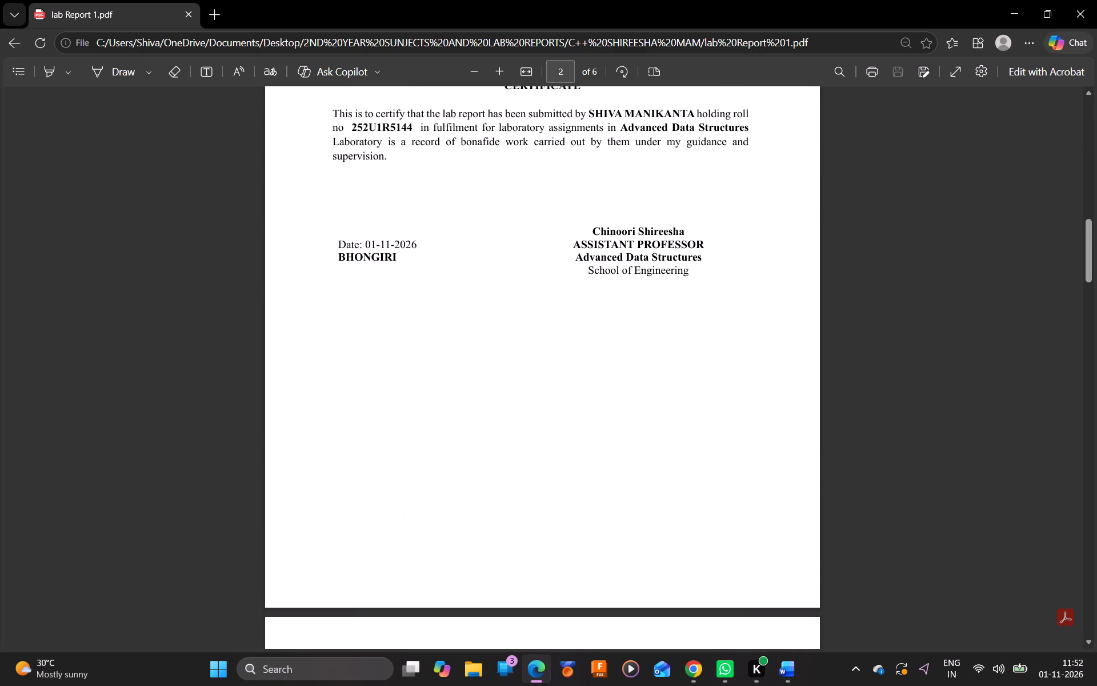
scroll(600, 355, "down", 8)
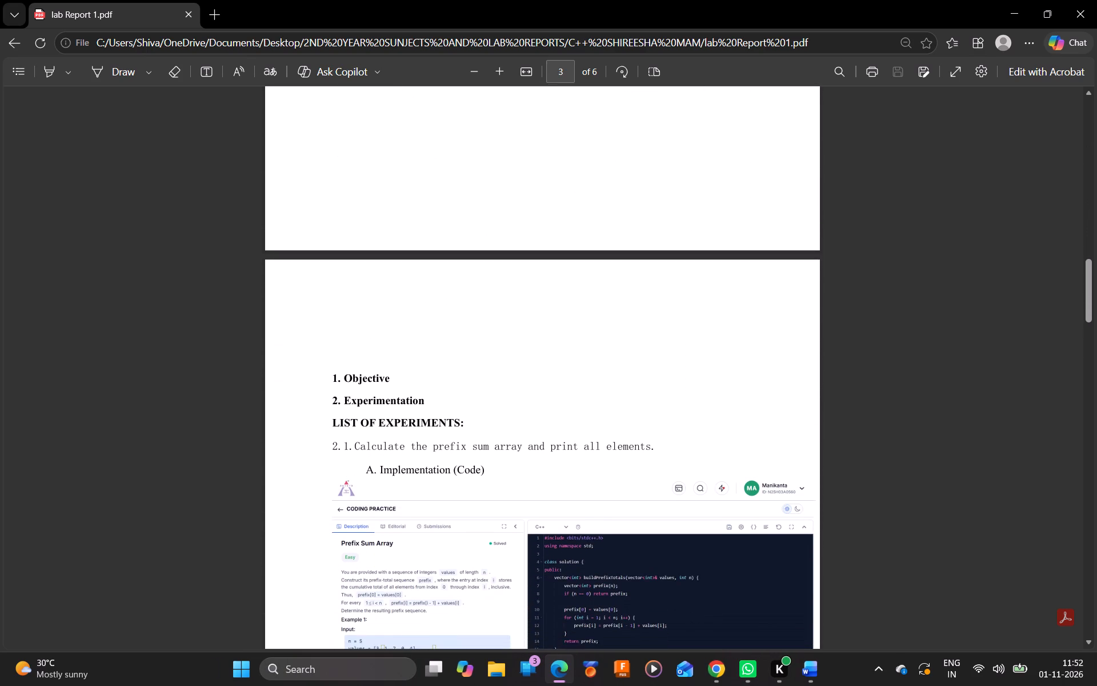
scroll(600, 355, "down", 1)
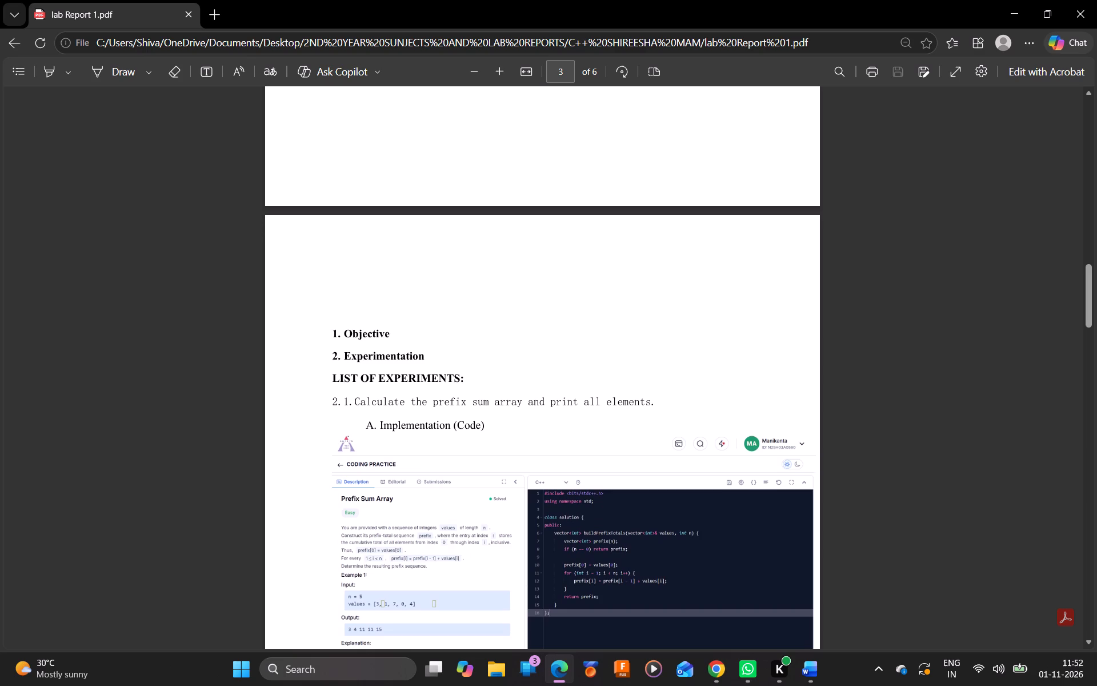
scroll(600, 355, "down", 14)
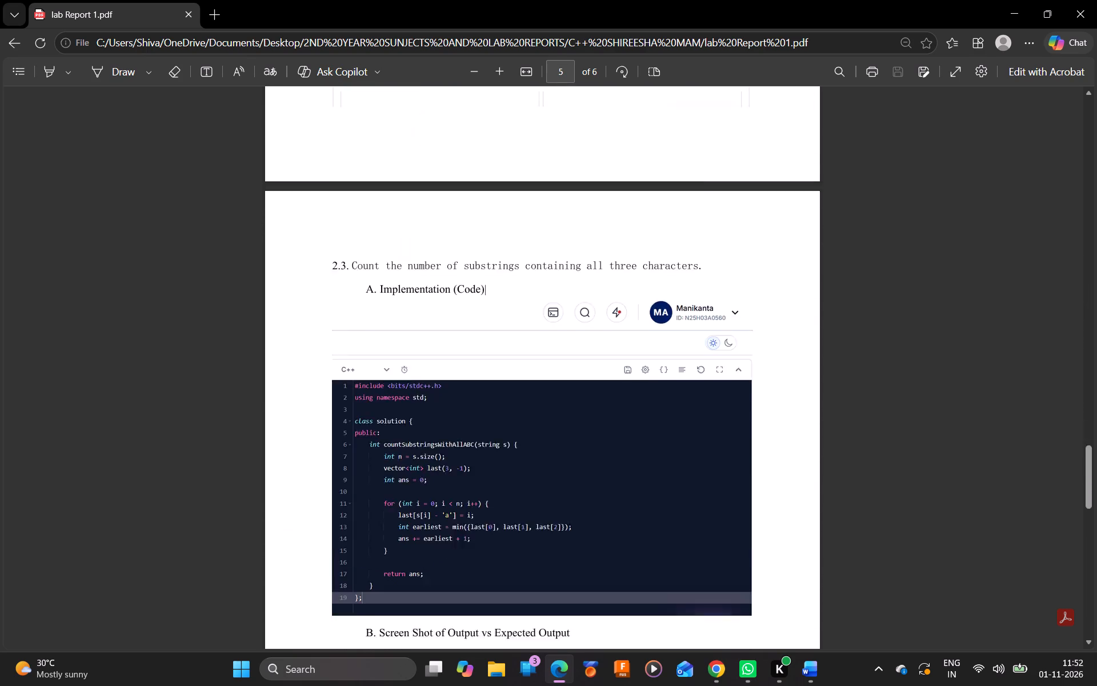
scroll(600, 355, "up", 7)
scroll(600, 355, "down", 3)
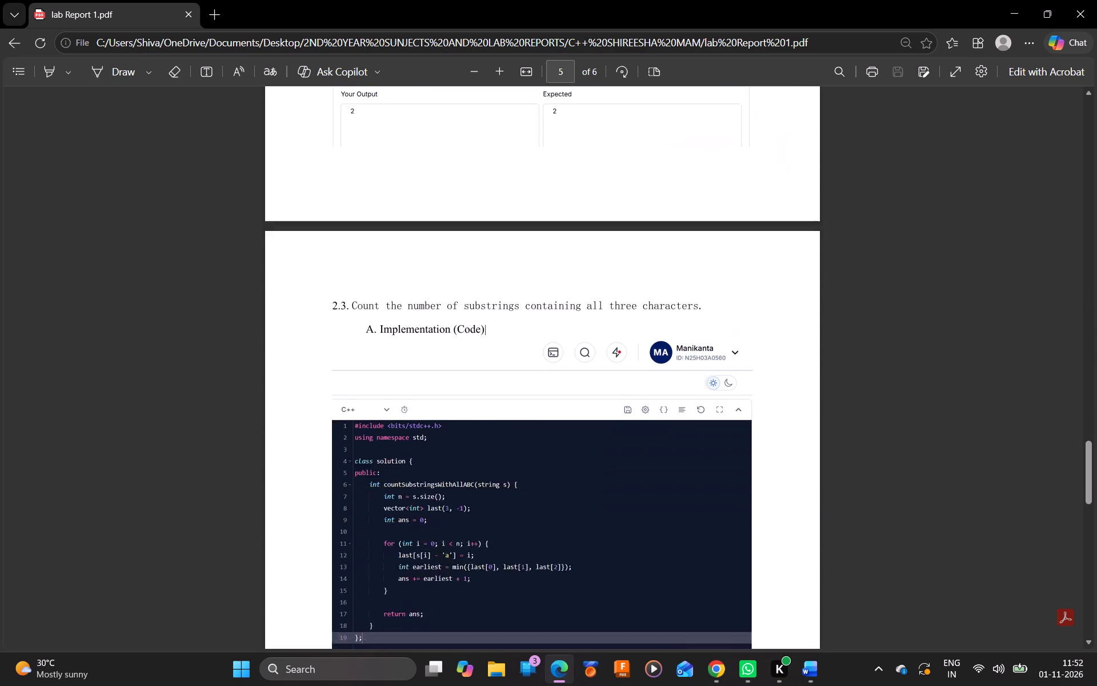
scroll(600, 355, "down", 5)
scroll(600, 355, "up", 16)
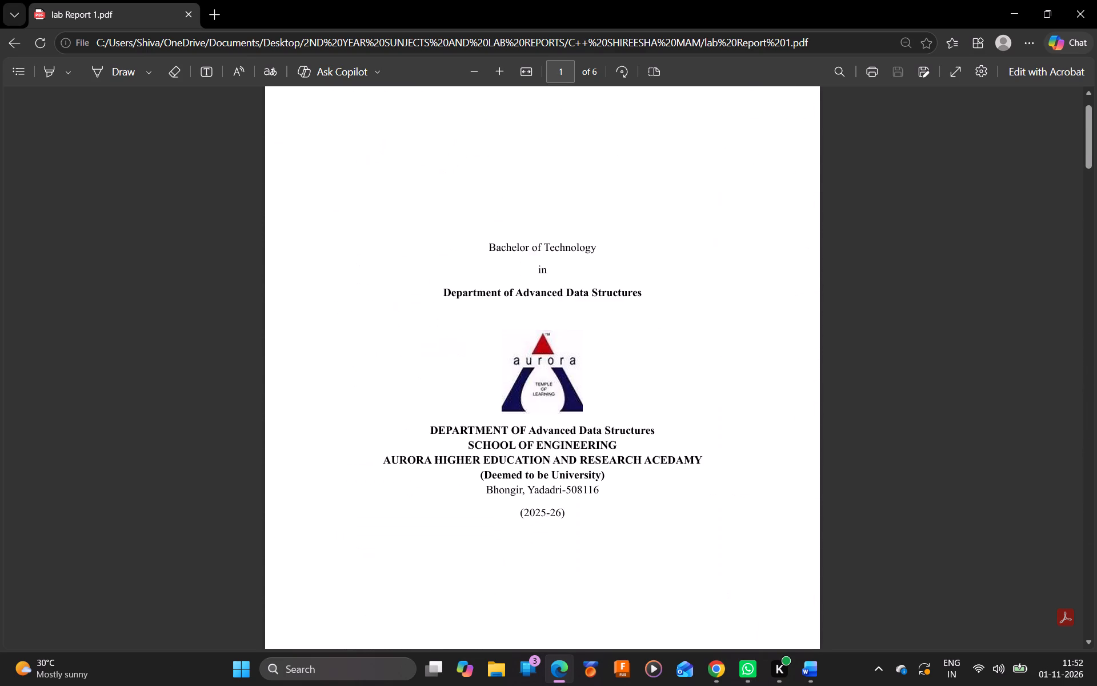
left_click(1018, 5)
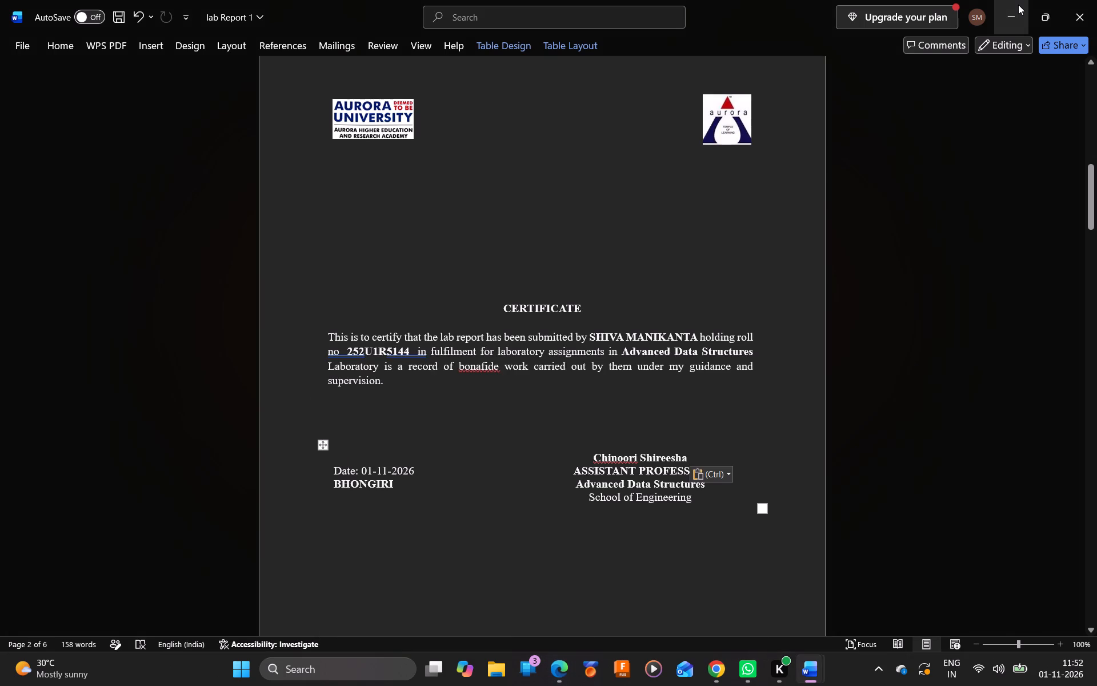
In the Word lab report, remove the blank last page after the substring experiment's output screenshot and check the pages.
scroll(672, 417, "down", 15)
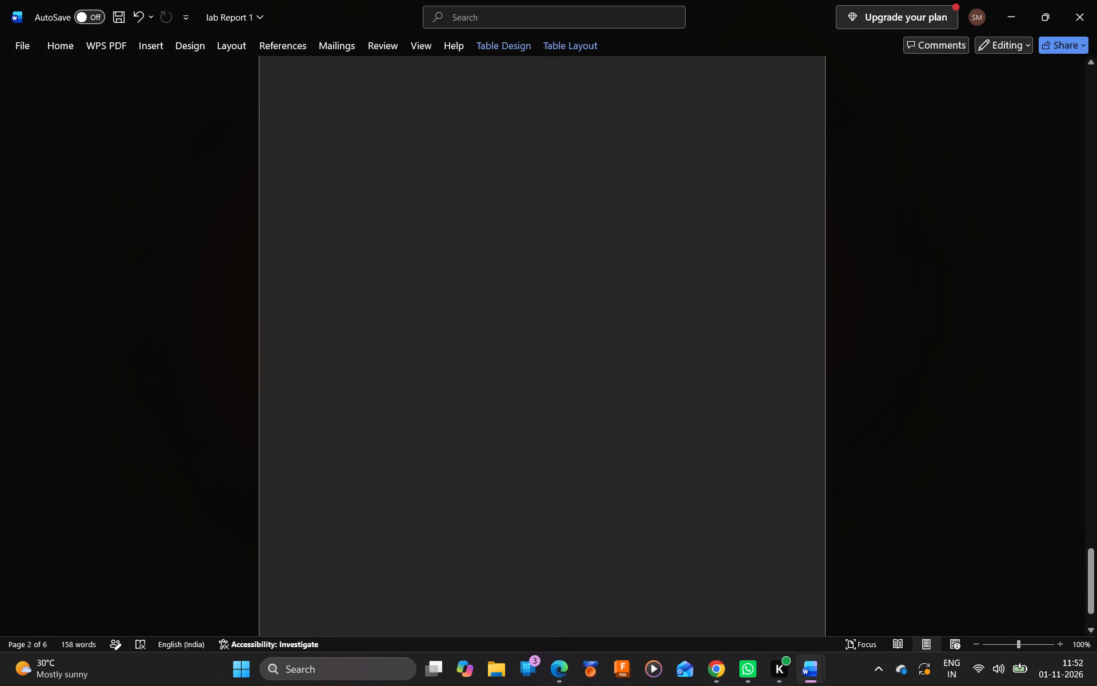
left_click(510, 344)
key("BackSpace")
key("BackSpace")
key("BackSpace")
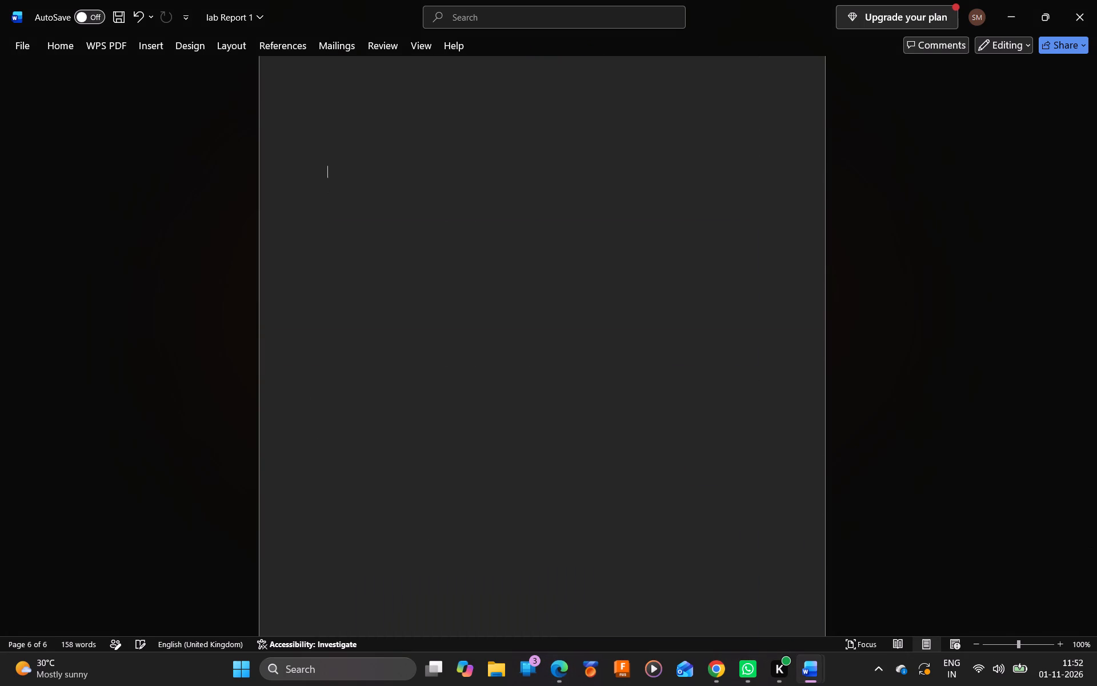
key("BackSpace")
key("BackSpace")
key("BackSpace")
key("BackSpace")
key("BackSpace")
key("BackSpace")
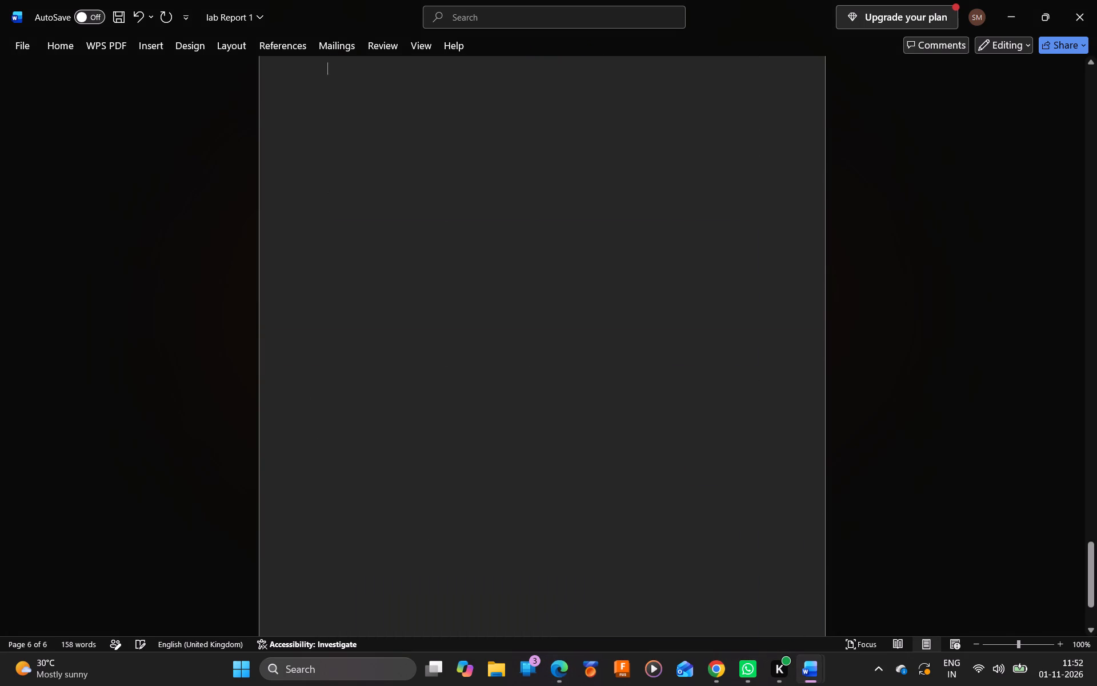
key("BackSpace")
key("BackSpace")
scroll(510, 344, "down", 2)
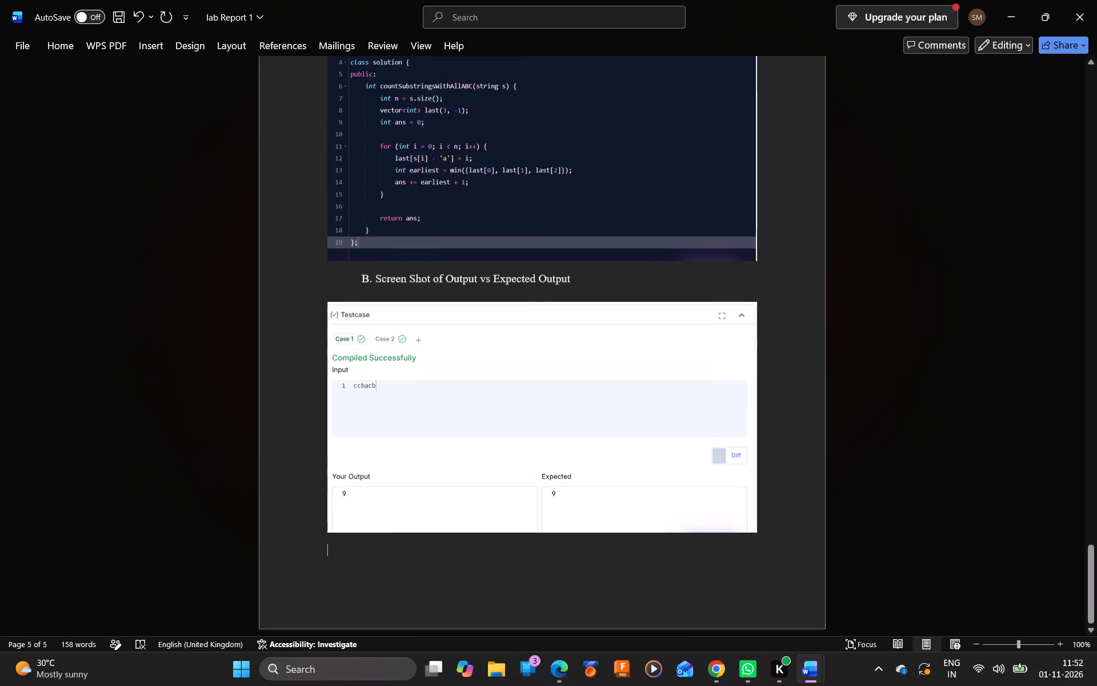
scroll(510, 344, "down", 1)
scroll(510, 344, "up", 20)
scroll(510, 344, "up", 4)
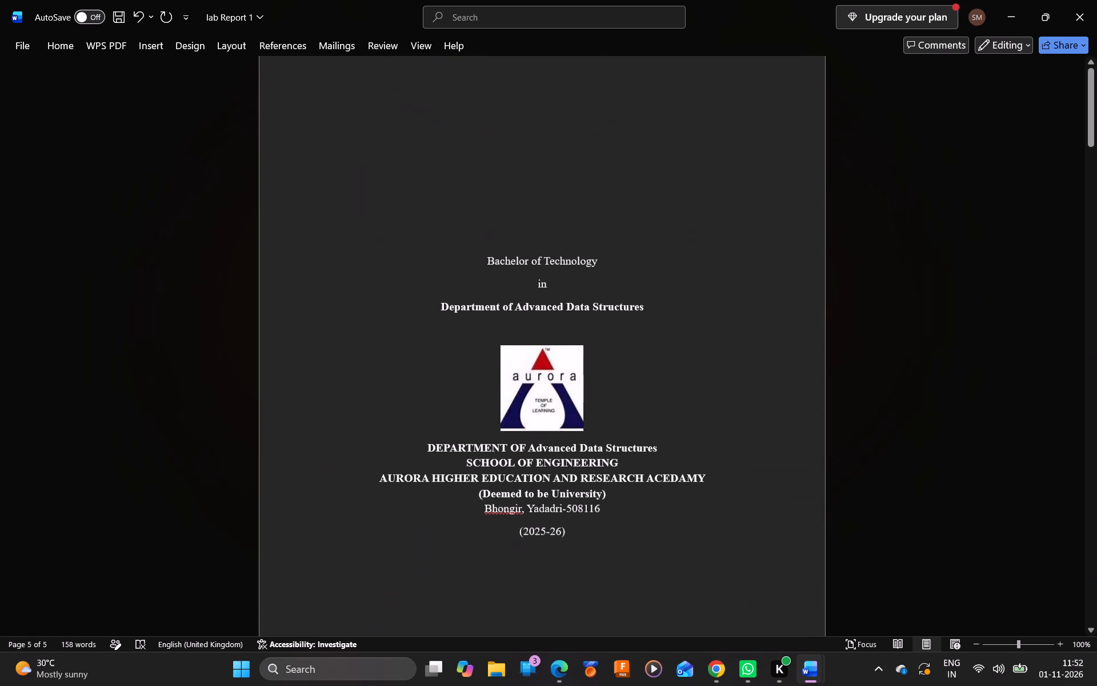
scroll(465, 246, "down", 6)
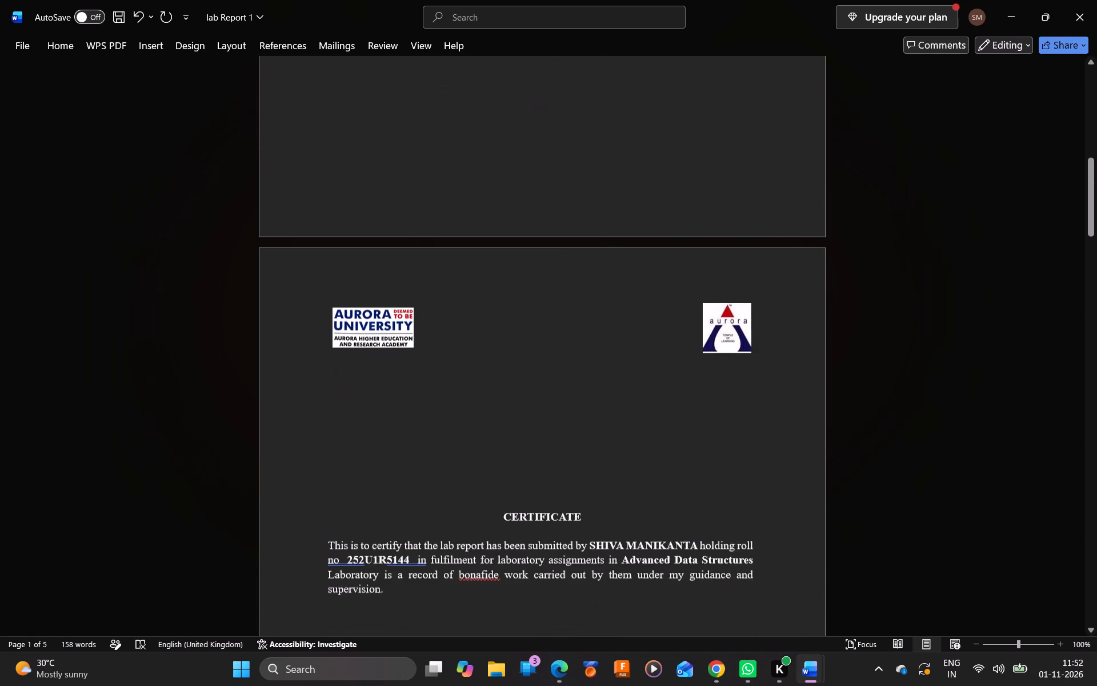
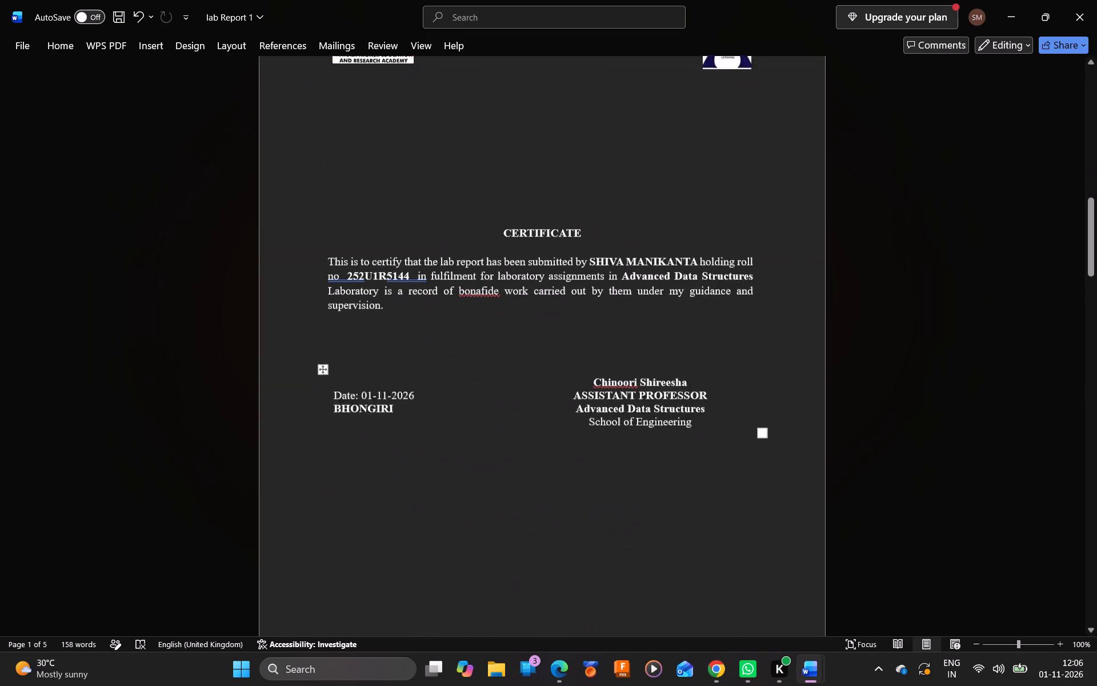
scroll(449, 415, "down", 8)
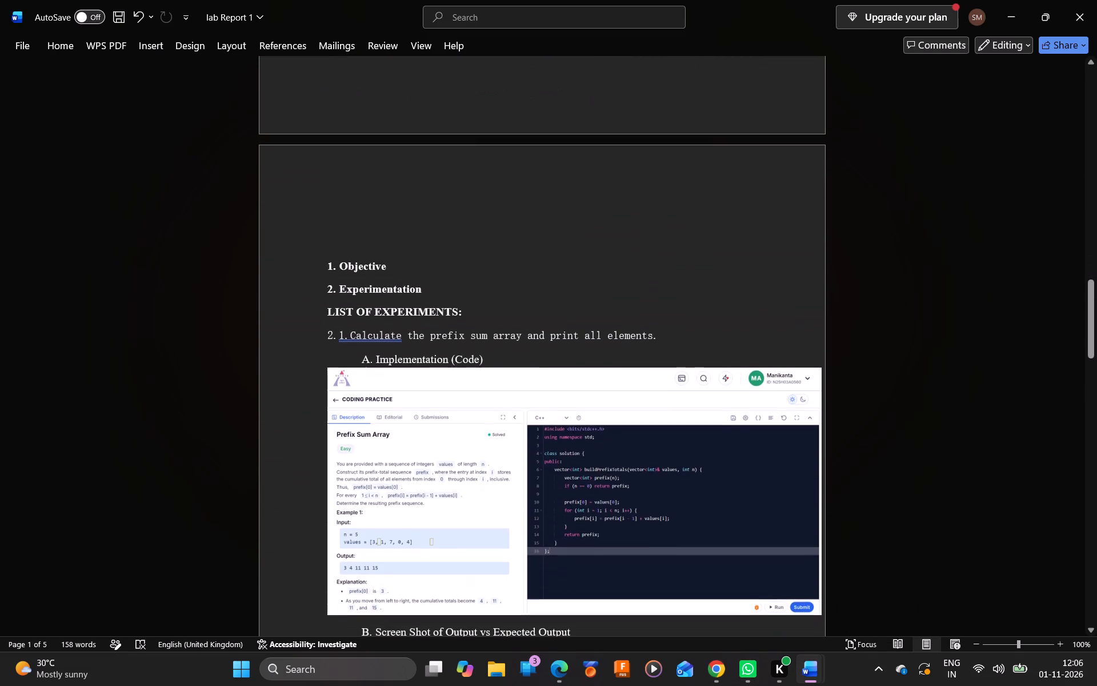
left_click(397, 262)
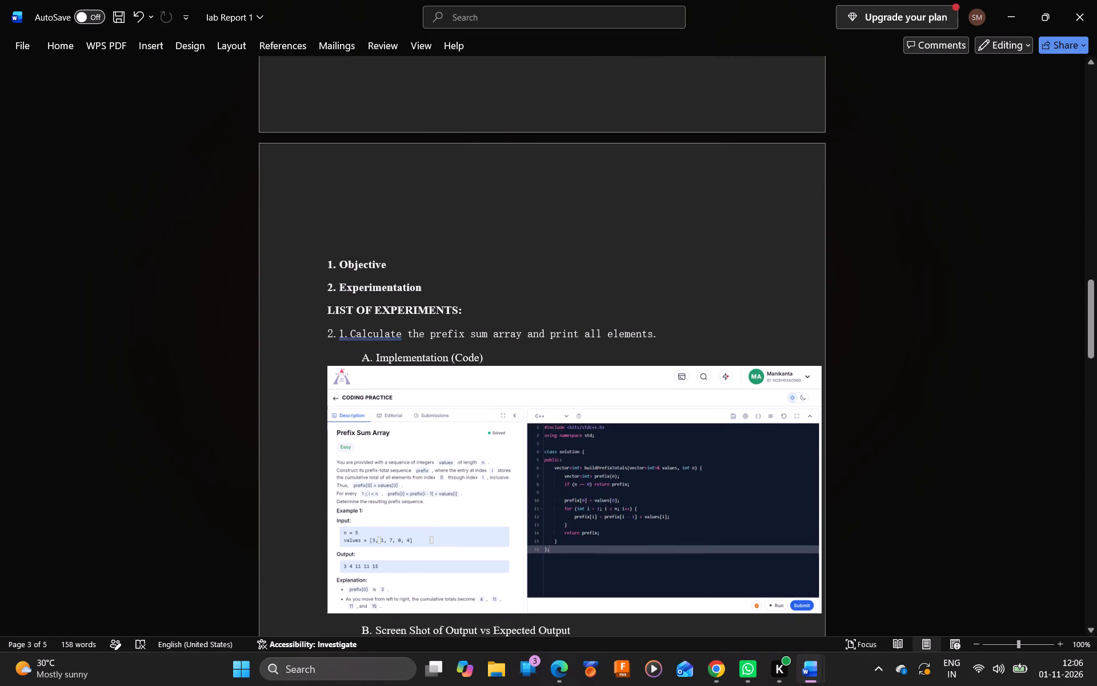
key("shift+Return")
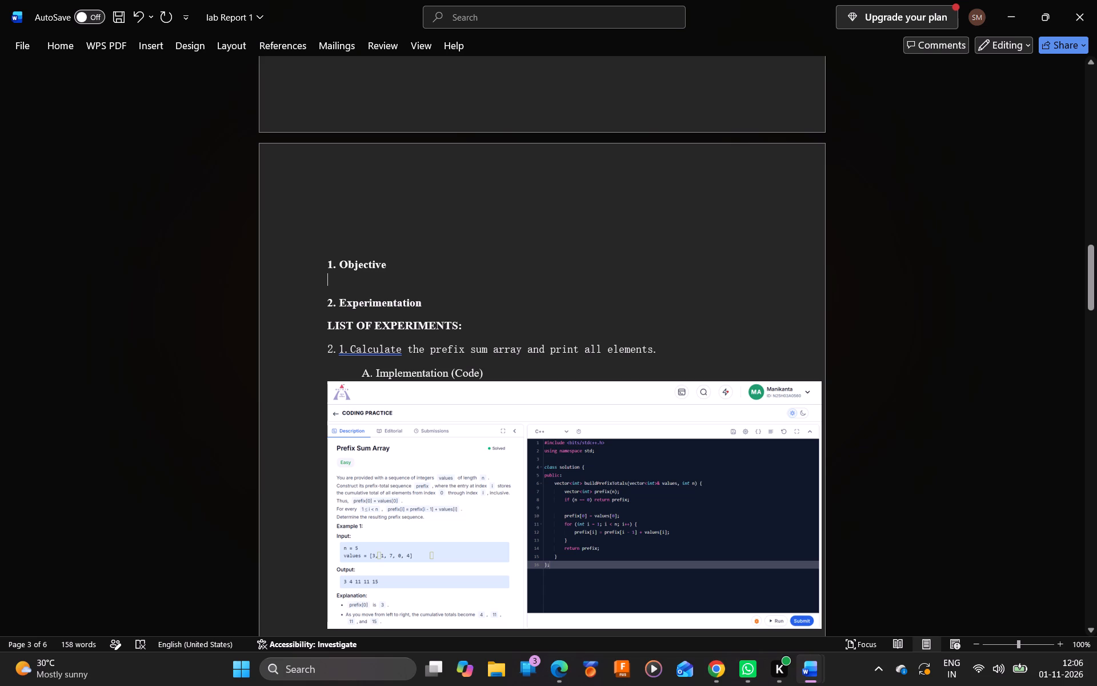
key("ctrl+v")
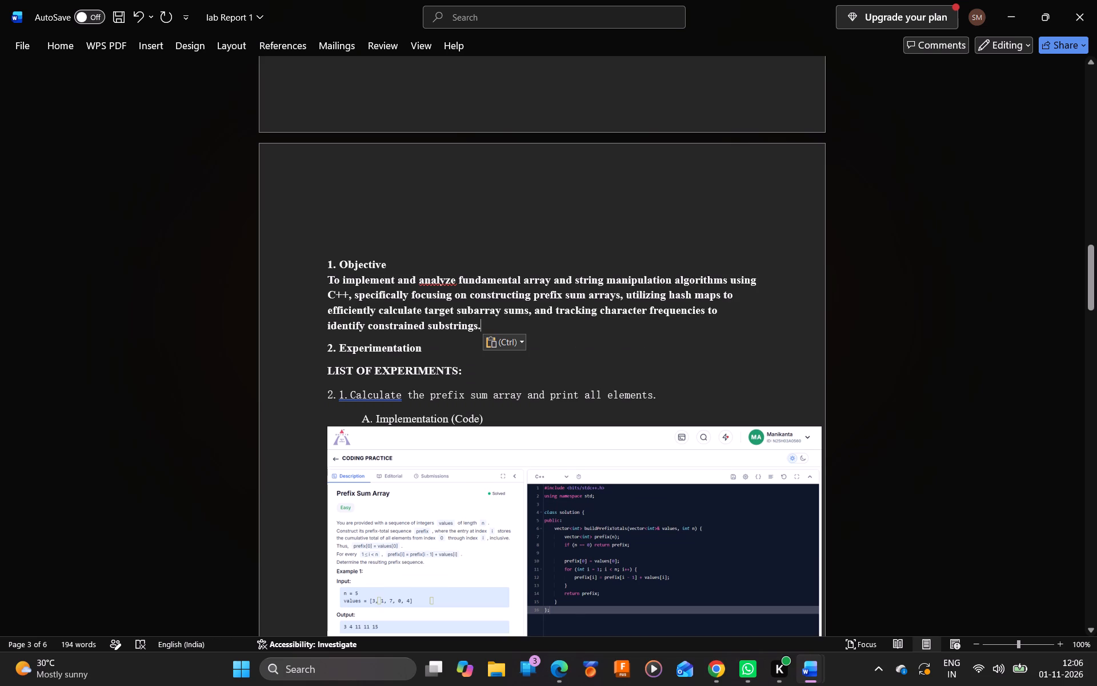
Remove the bold formatting from the pasted objective paragraph.
left_click(487, 366)
left_click_drag(483, 325, 403, 301)
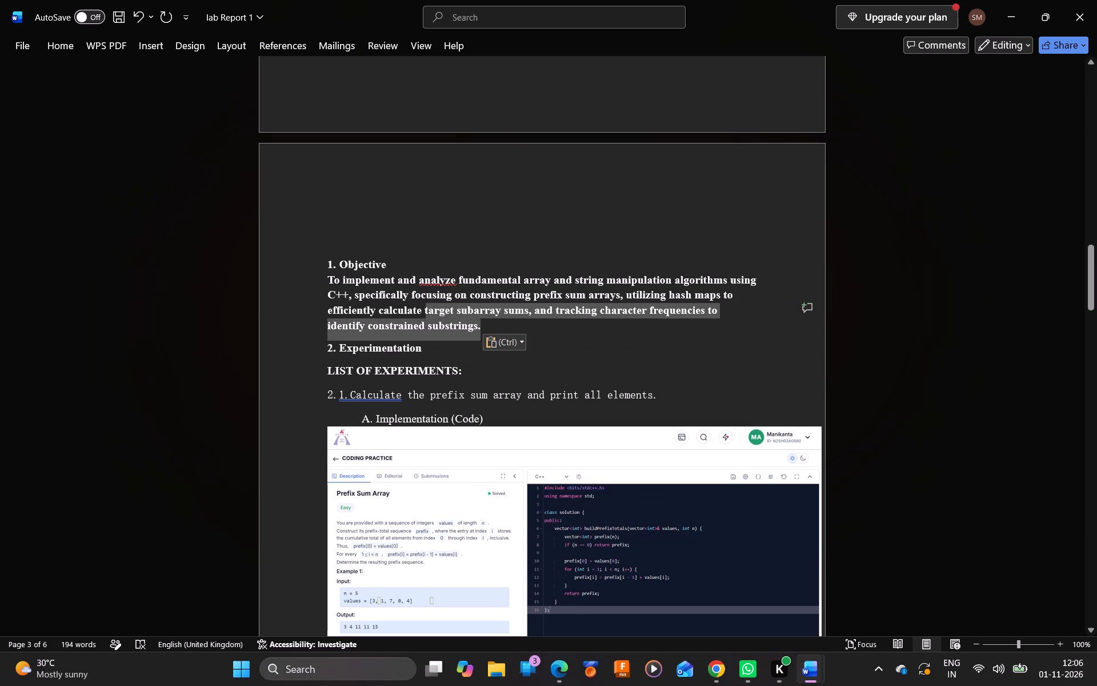
left_click_drag(403, 301, 287, 275)
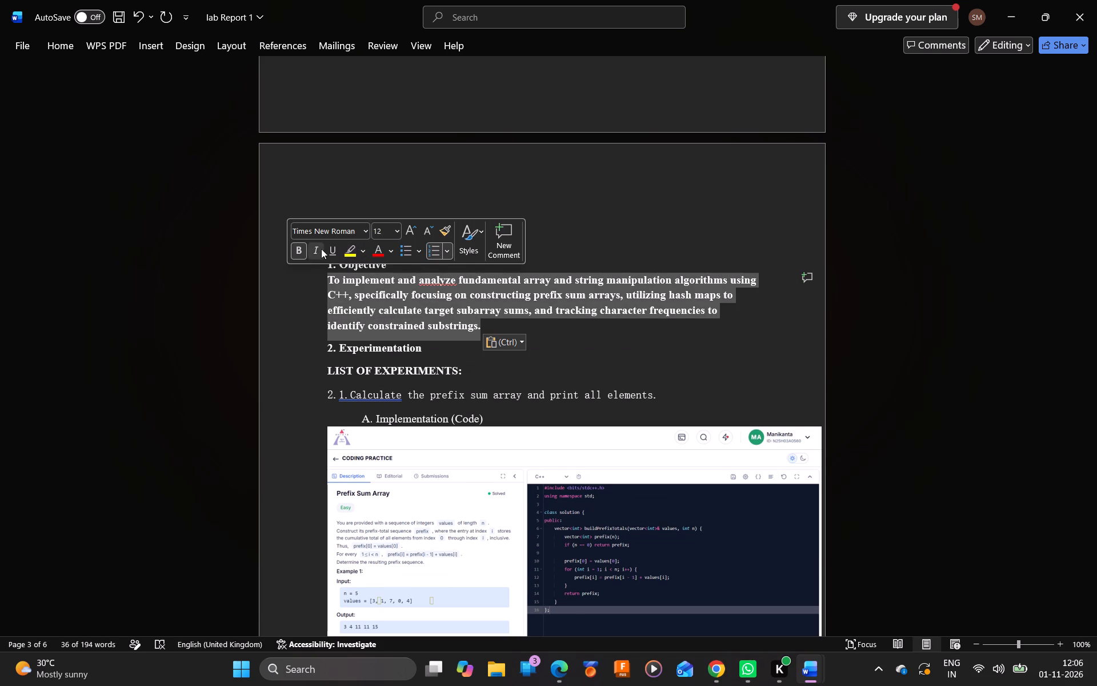
left_click(300, 252)
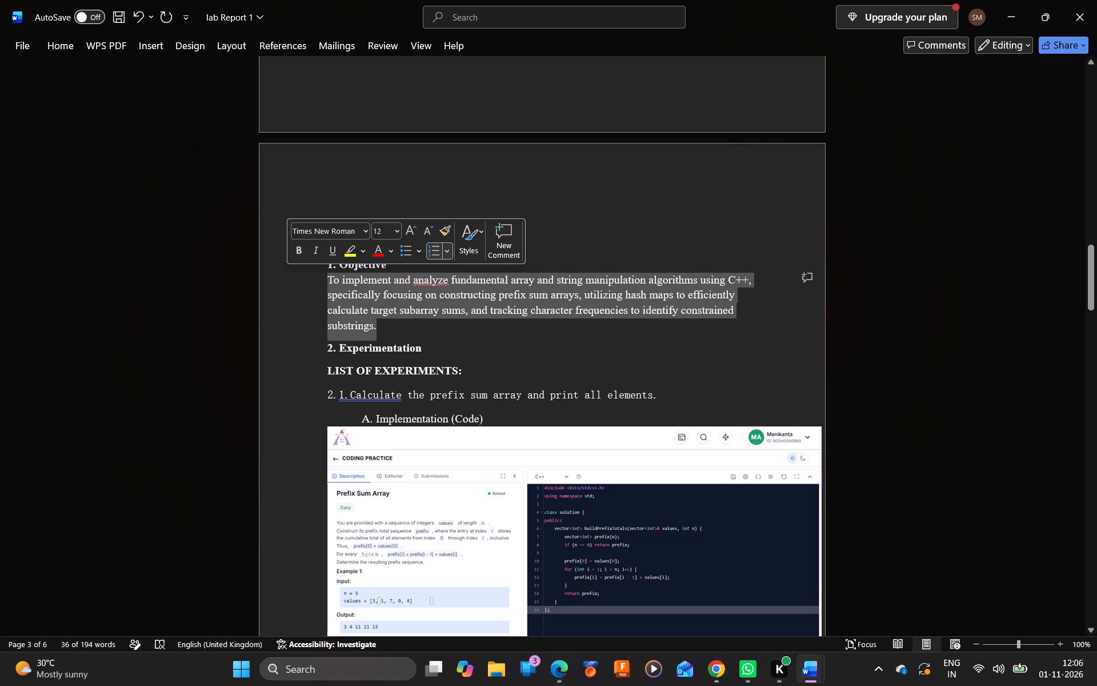
left_click(435, 323)
Shrink the experiment 2.1 output screenshot so it fits on the same page as its implementation code.
scroll(435, 323, "down", 5)
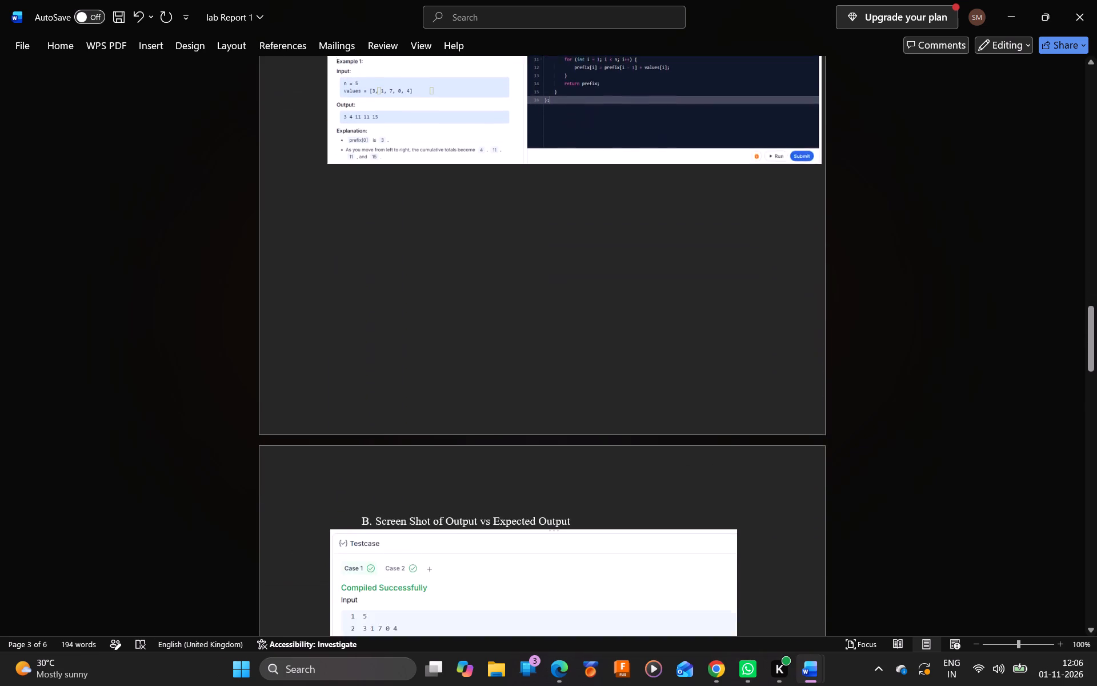
scroll(435, 323, "down", 7)
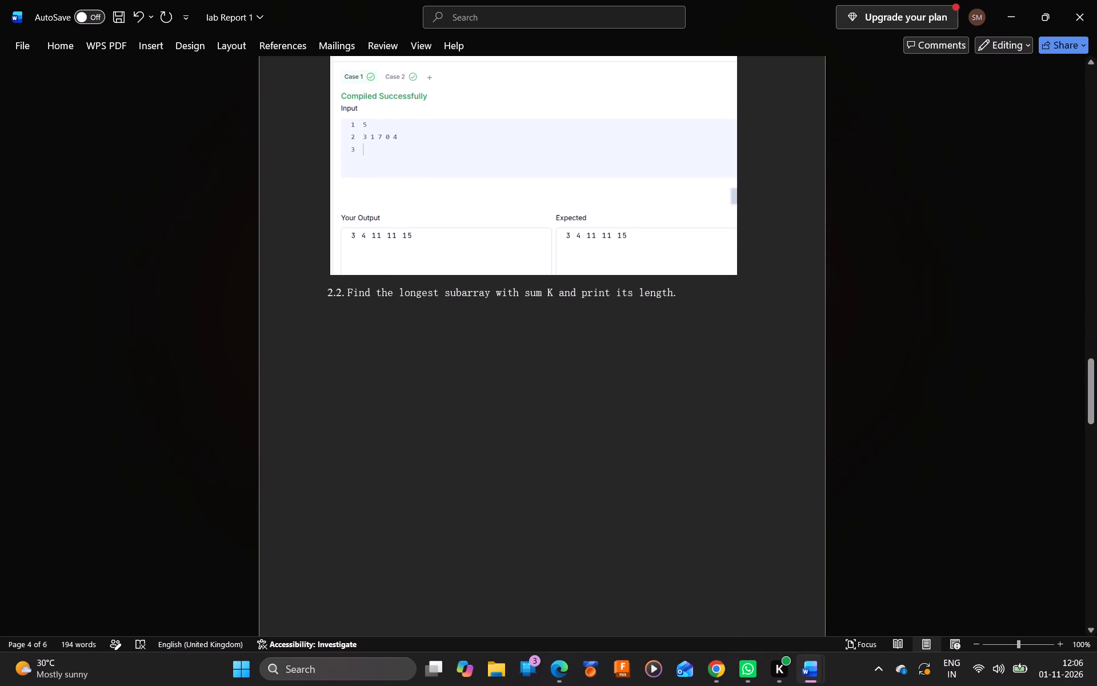
left_click(702, 237)
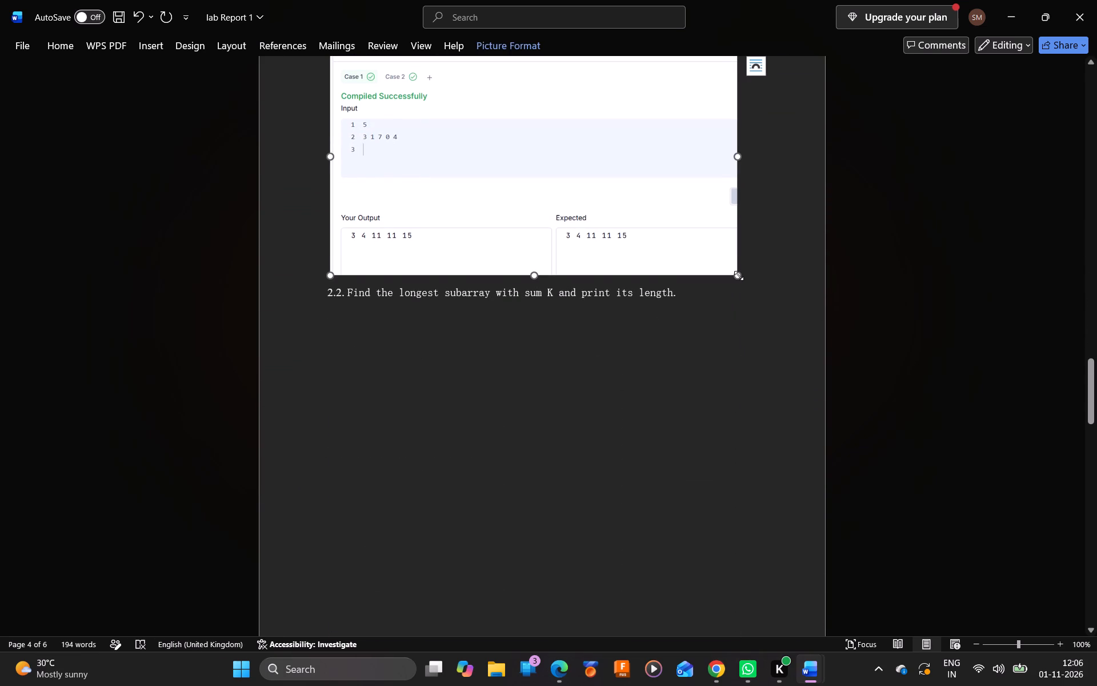
left_click_drag(739, 276, 643, 95)
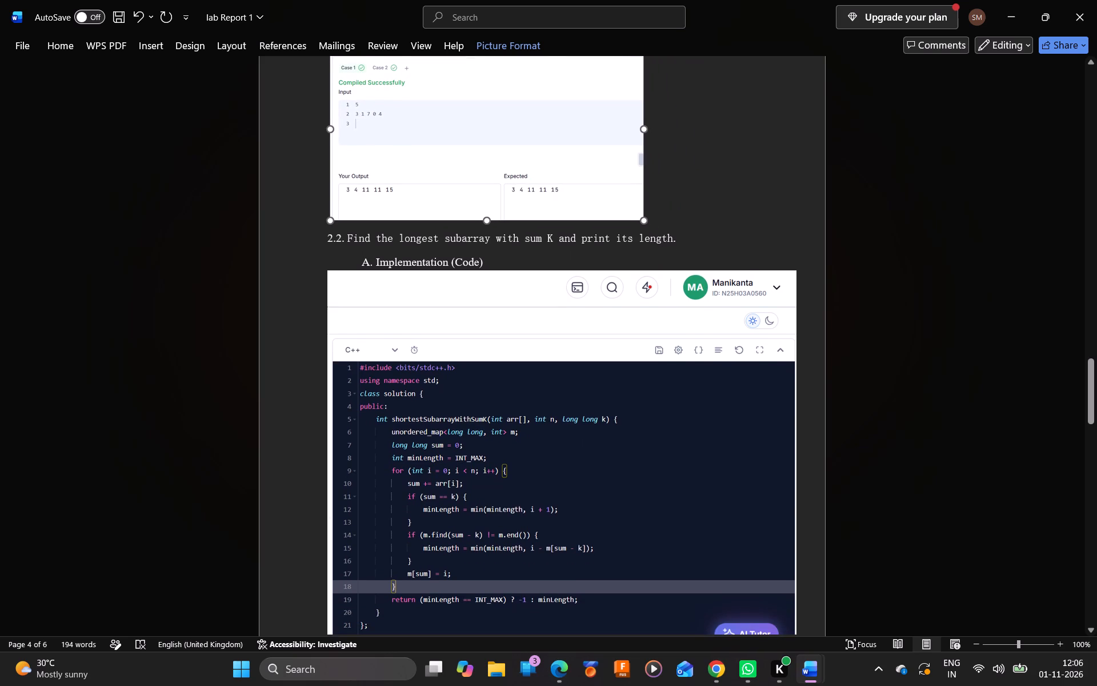
scroll(628, 180, "up", 2)
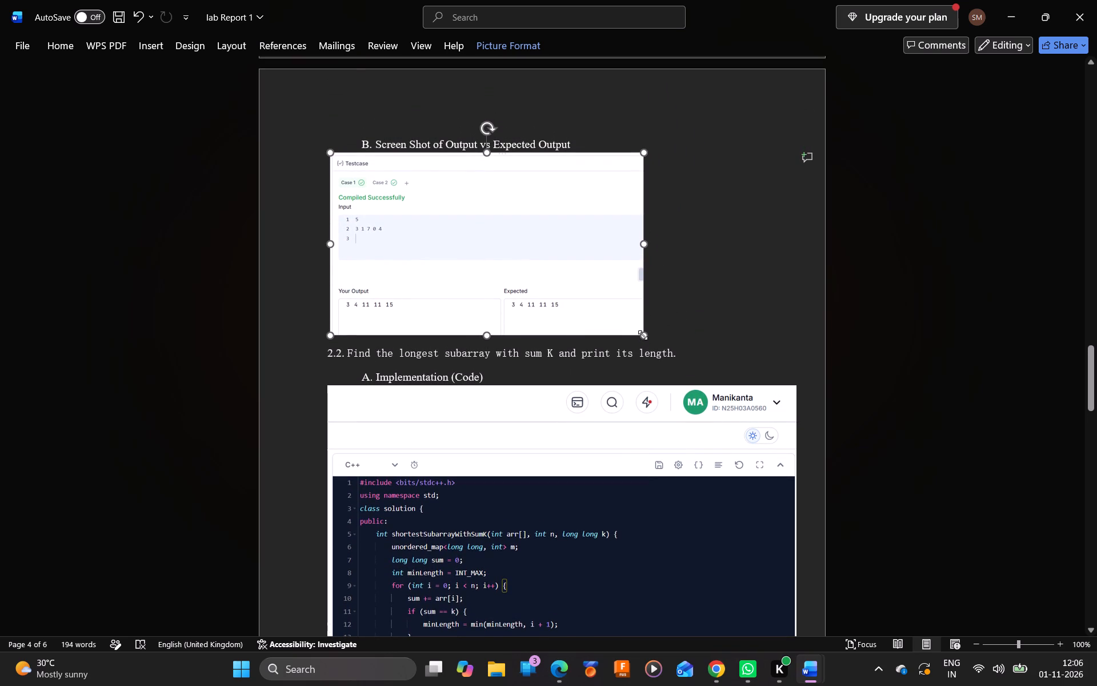
left_click_drag(643, 335, 537, 267)
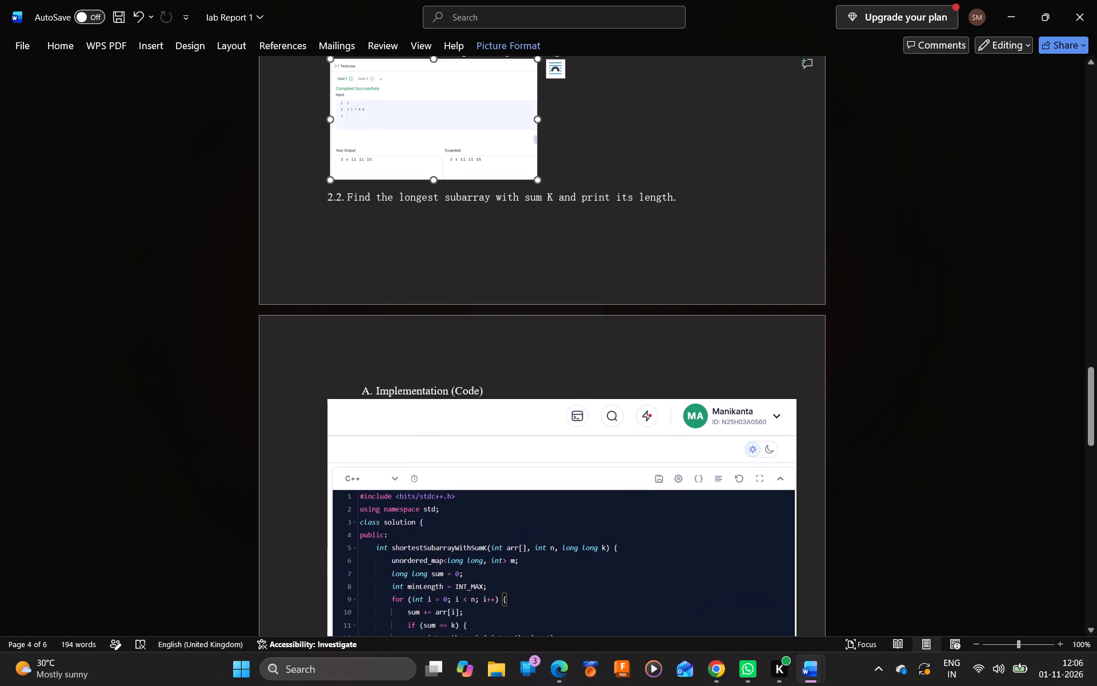
left_click_drag(534, 178, 603, 210)
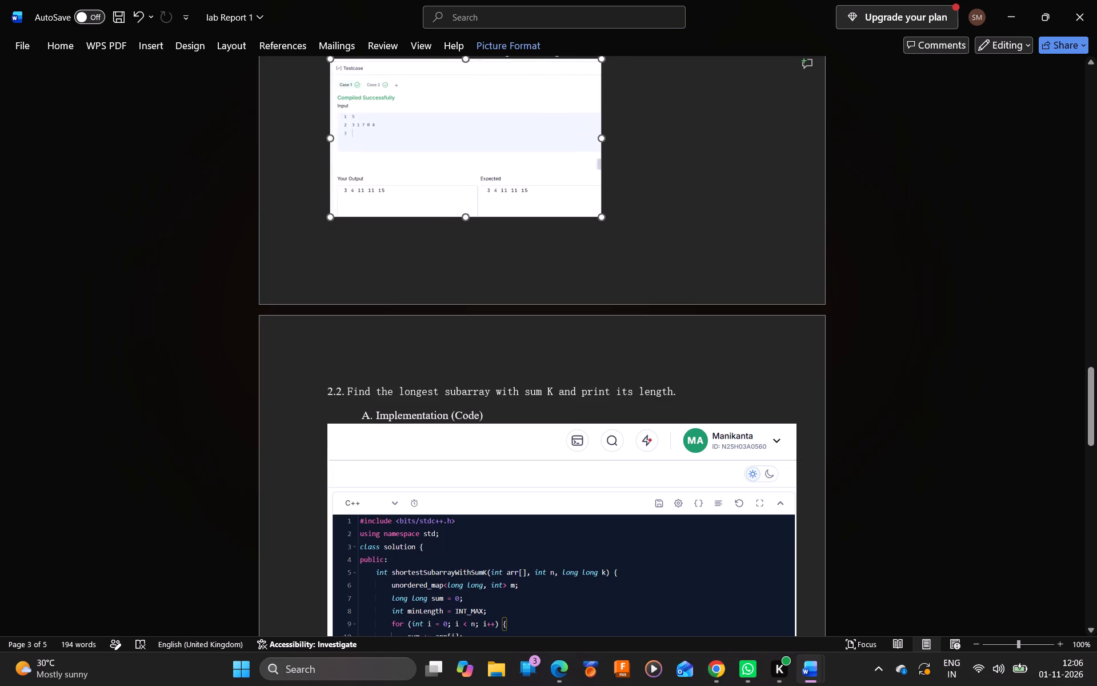
left_click_drag(603, 210, 655, 229)
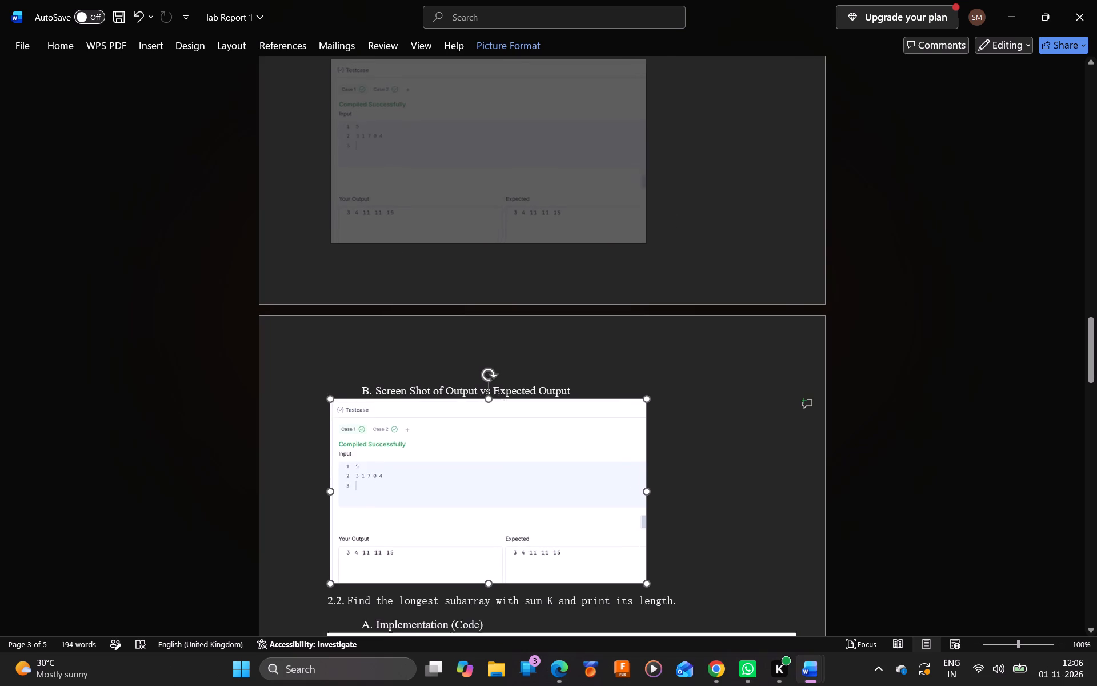
left_click_drag(655, 229, 632, 216)
scroll(632, 216, "up", 3)
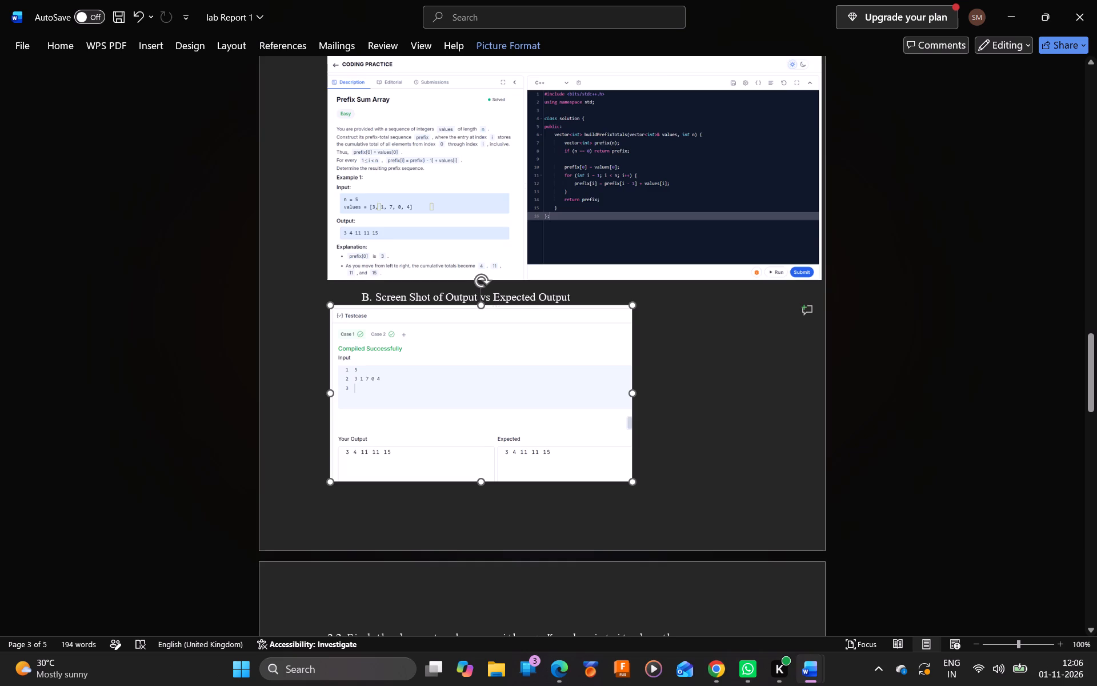
Delete the blank lines above the "1. Objective" heading.
scroll(632, 216, "up", 4)
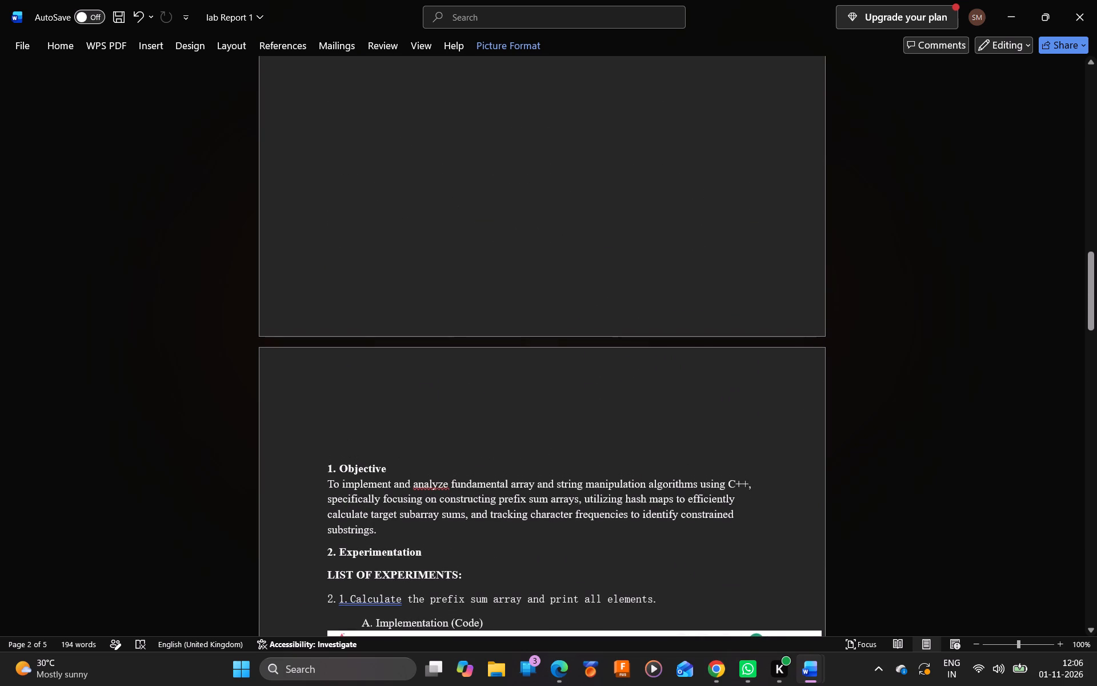
left_click(22, 50)
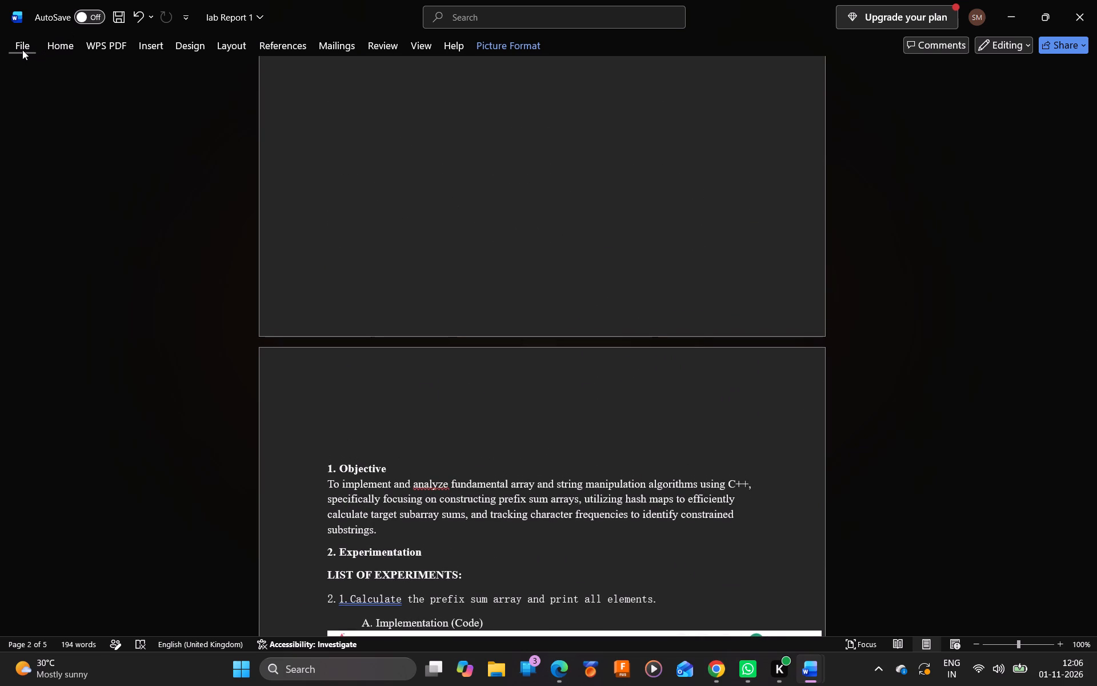
left_click(15, 45)
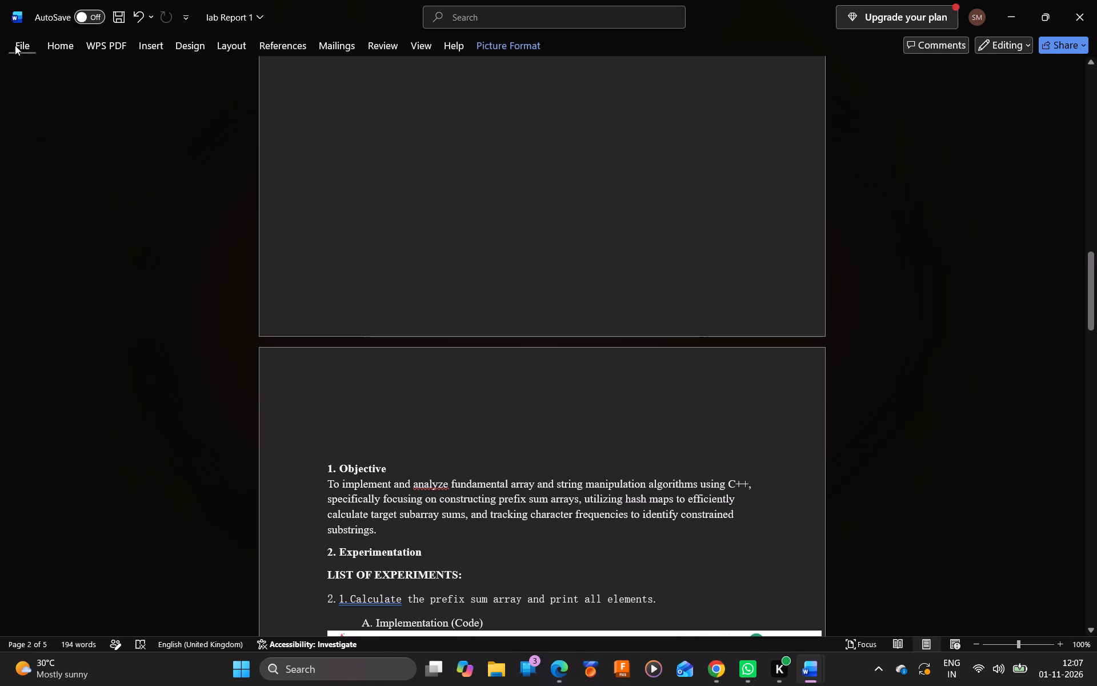
double_click(334, 446)
left_click(334, 446)
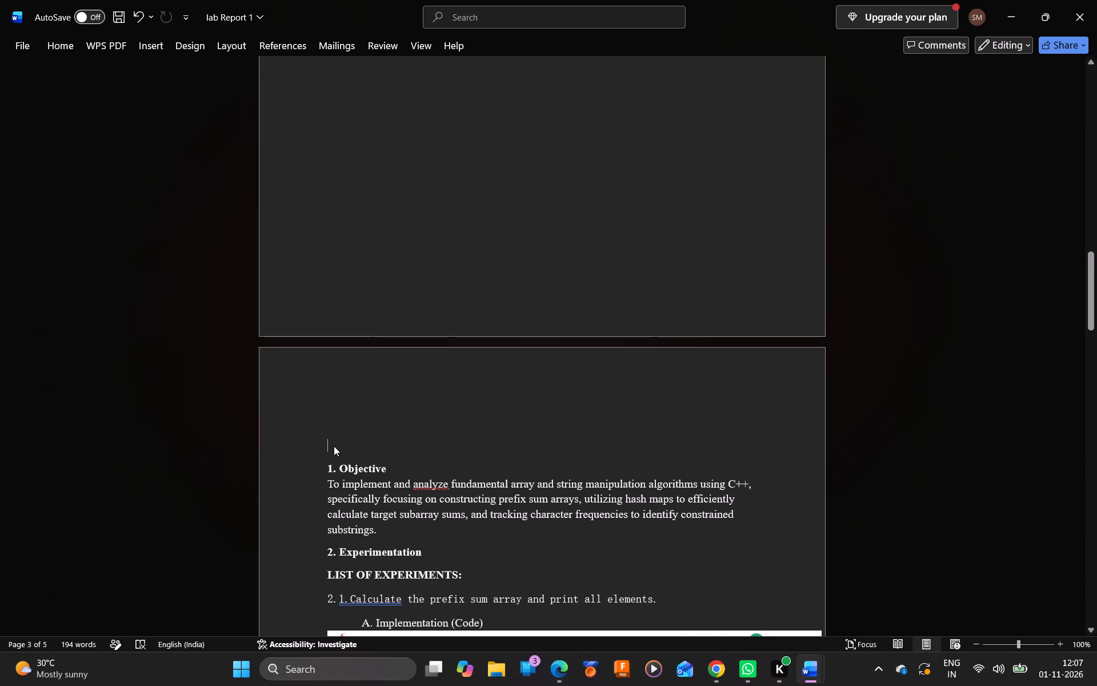
key("BackSpace")
key("BackSpace")
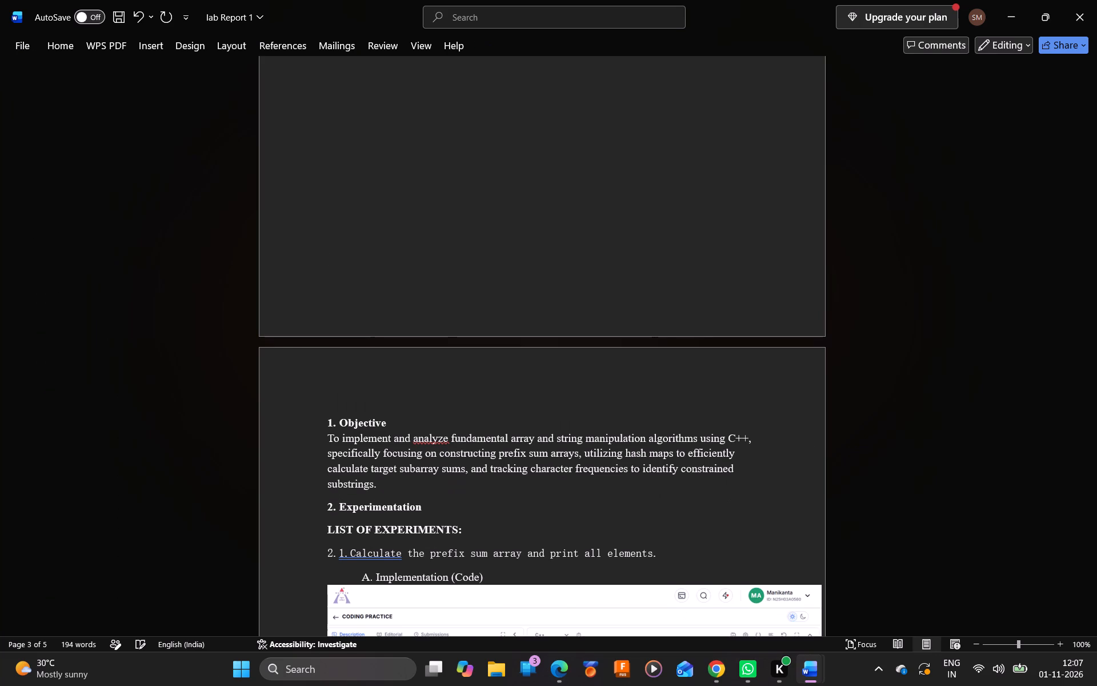
Enlarge the experiment 2.1 output screenshot slightly to use the freed space on its page.
scroll(401, 573, "down", 5)
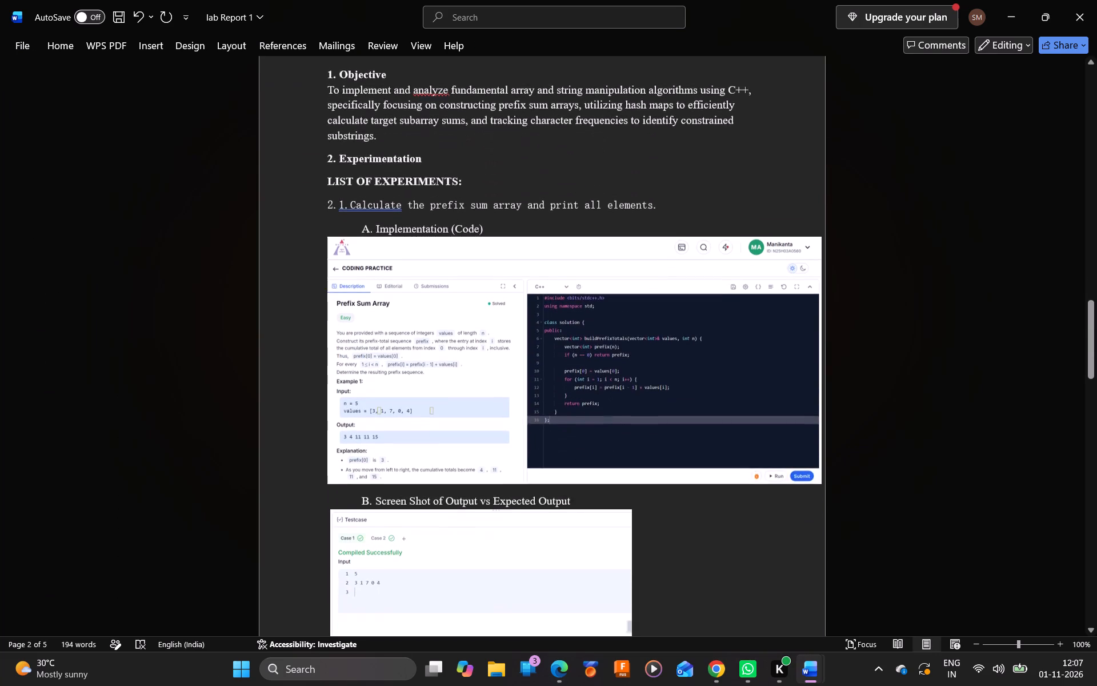
scroll(401, 573, "down", 2)
left_click(581, 500)
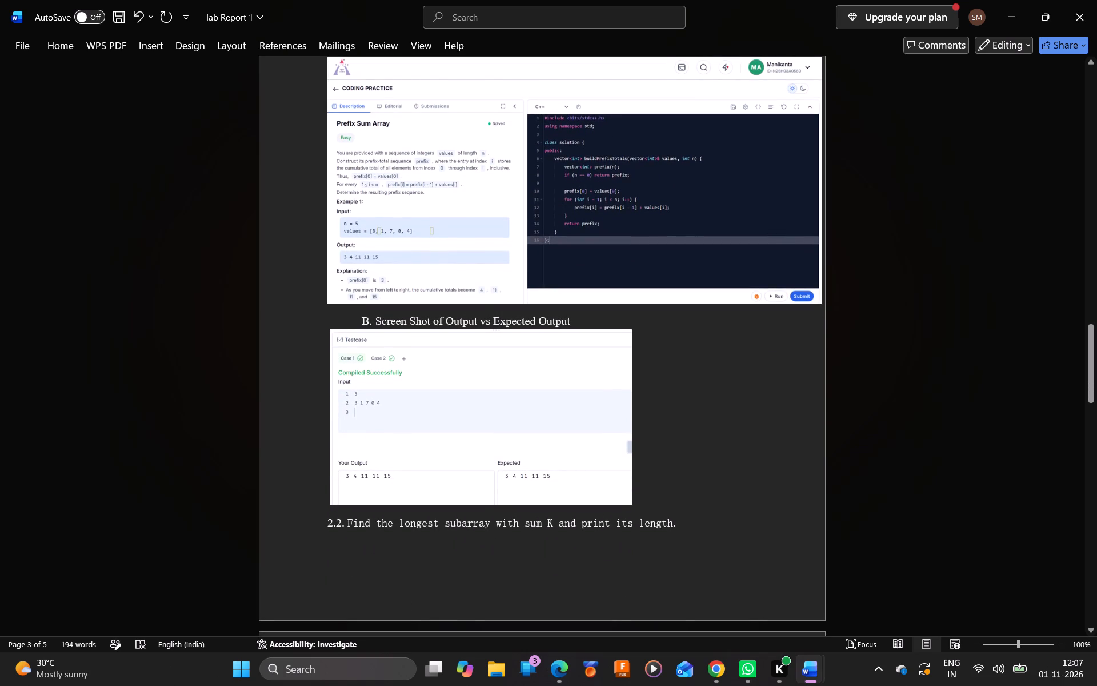
left_click_drag(630, 505, 652, 509)
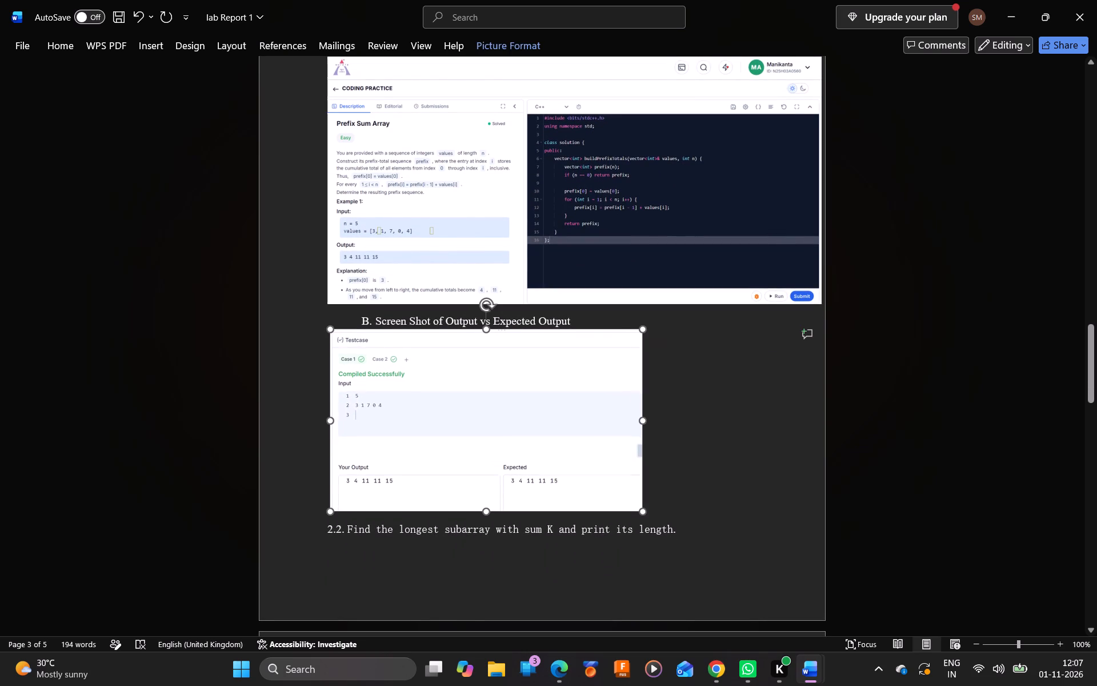
left_click_drag(652, 509, 703, 544)
scroll(703, 544, "up", 2)
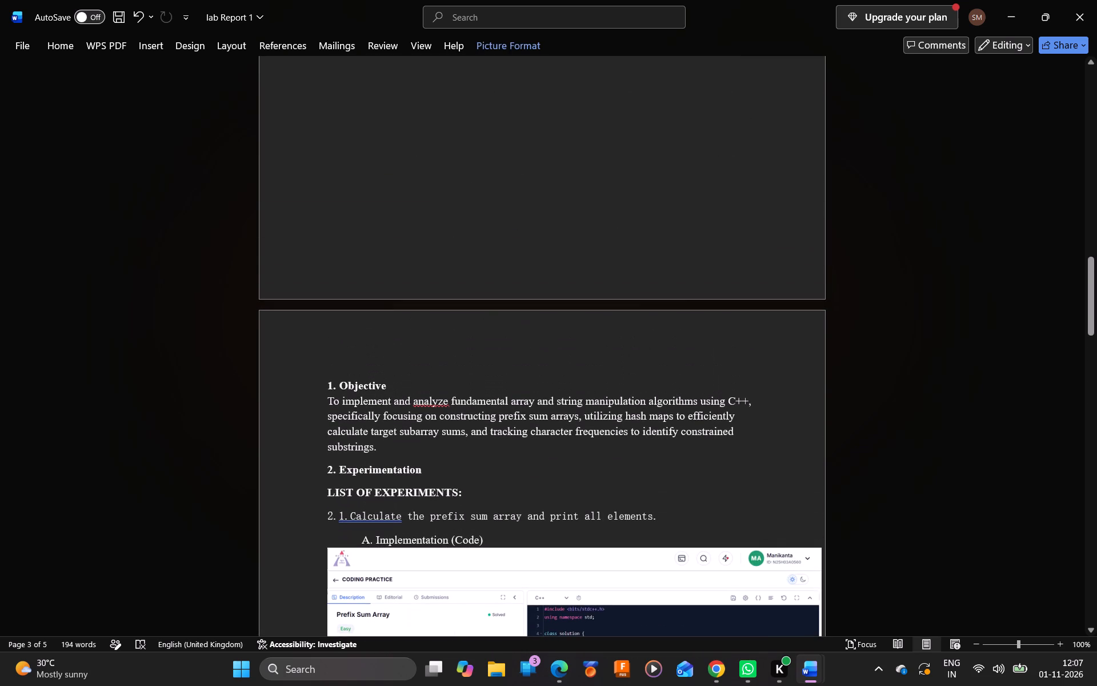
Export the document as a PDF to the C++ subject folder, replacing the existing lab Report 1 file.
left_click(17, 39)
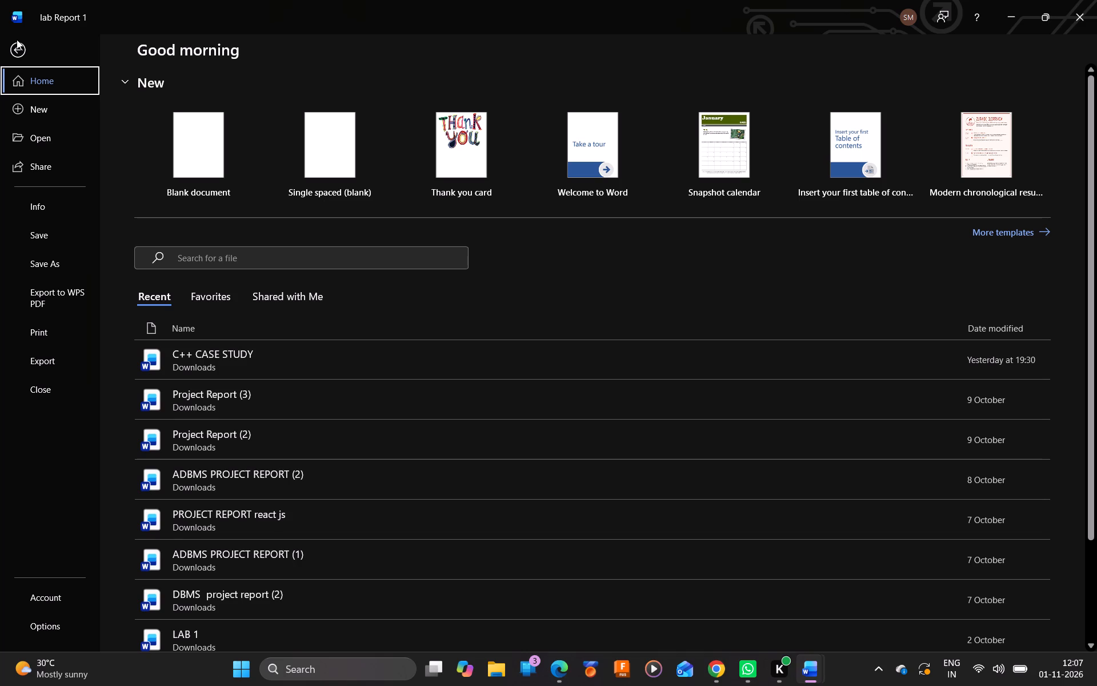
left_click(58, 364)
left_click(407, 192)
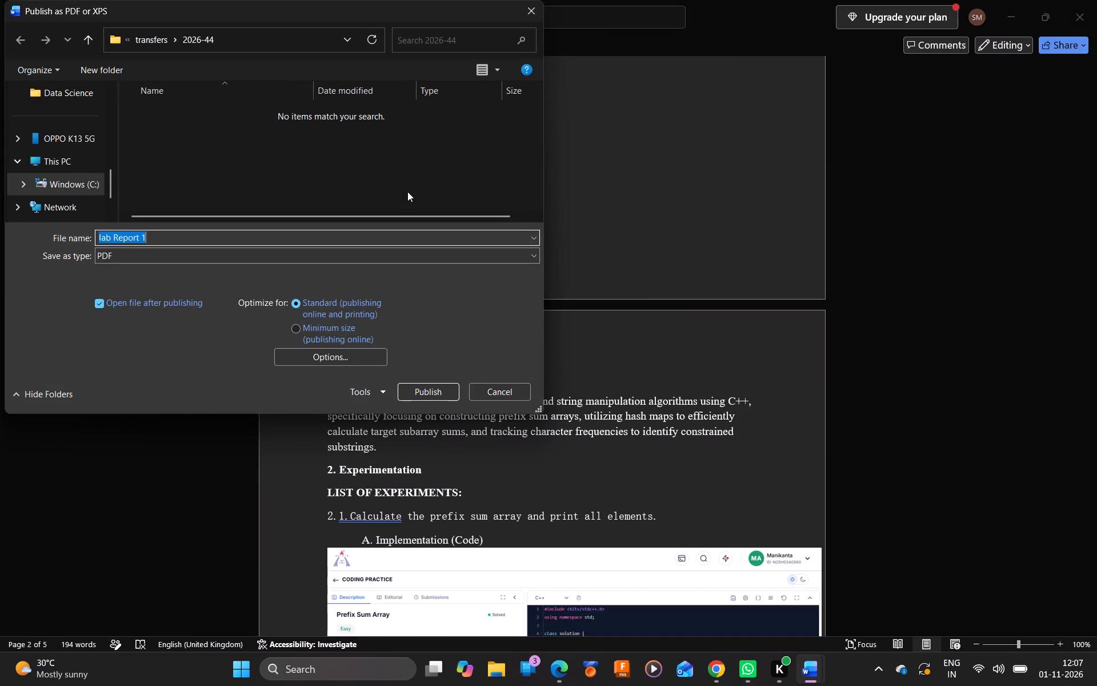
left_click(94, 93)
left_click(91, 40)
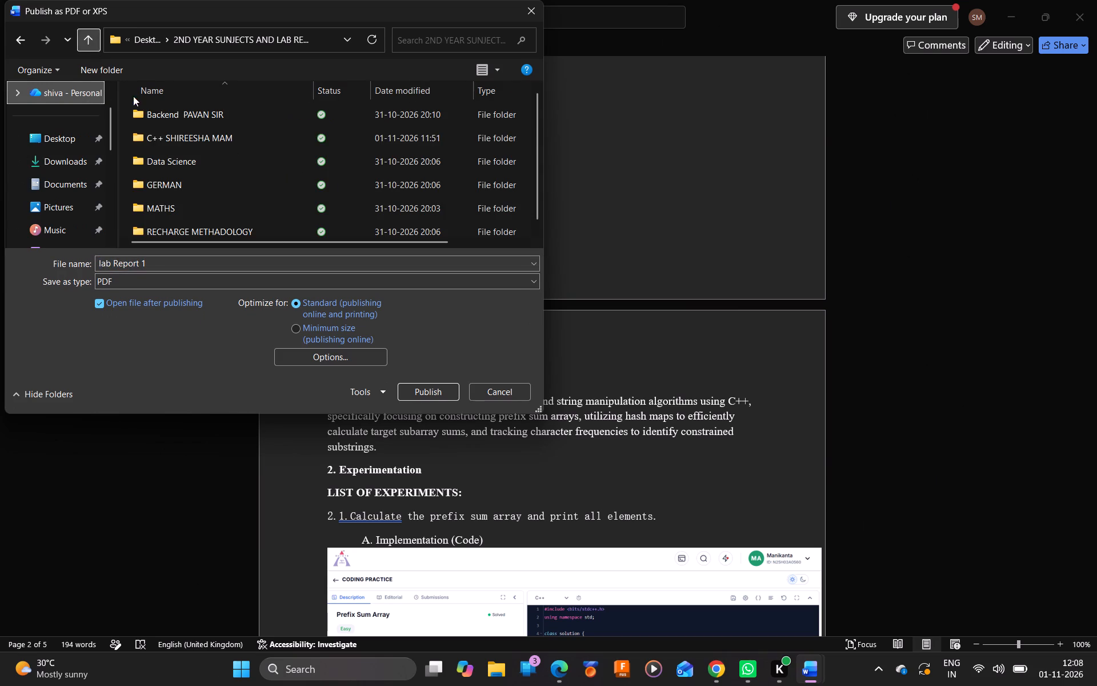
double_click(168, 142)
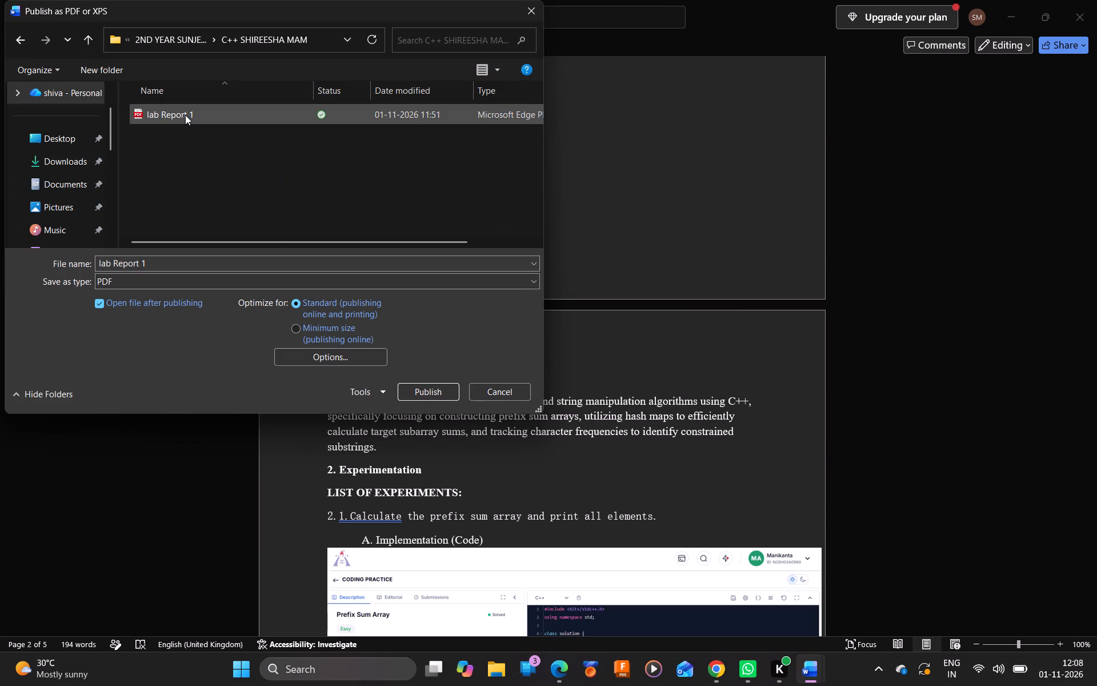
left_click(185, 115)
double_click(185, 115)
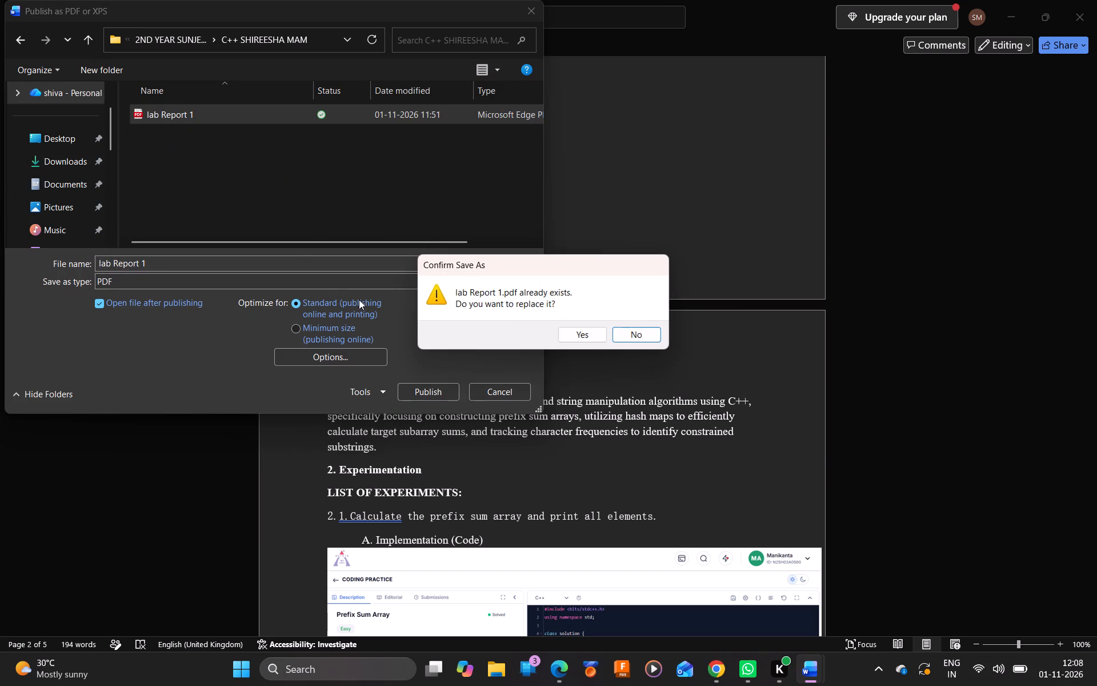
left_click(575, 337)
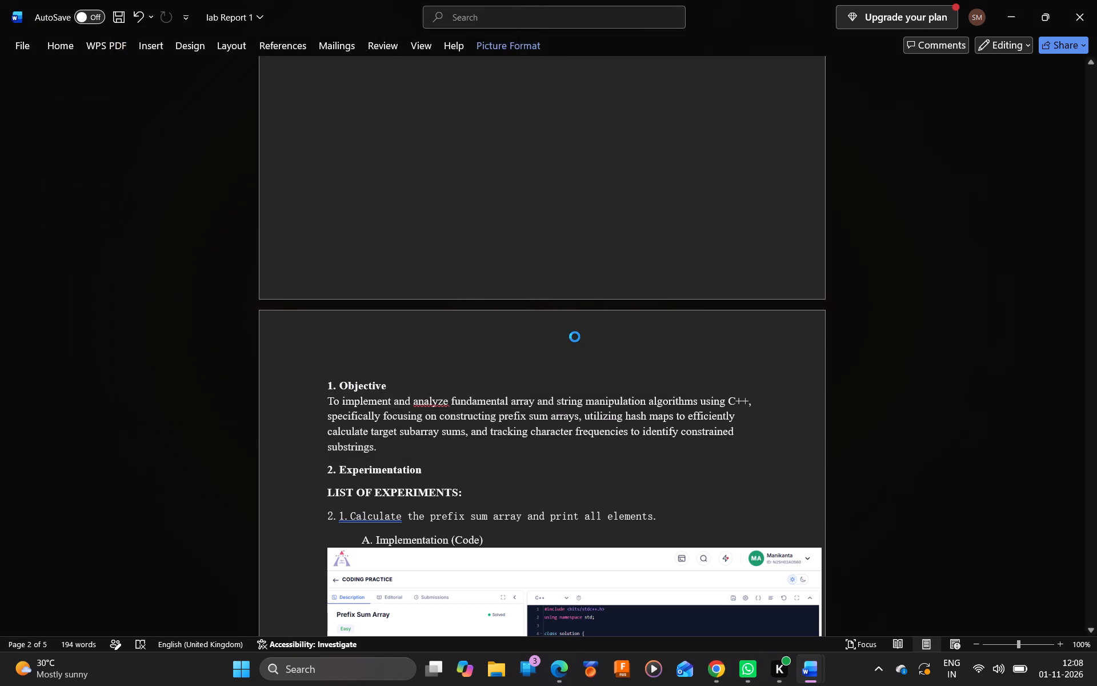
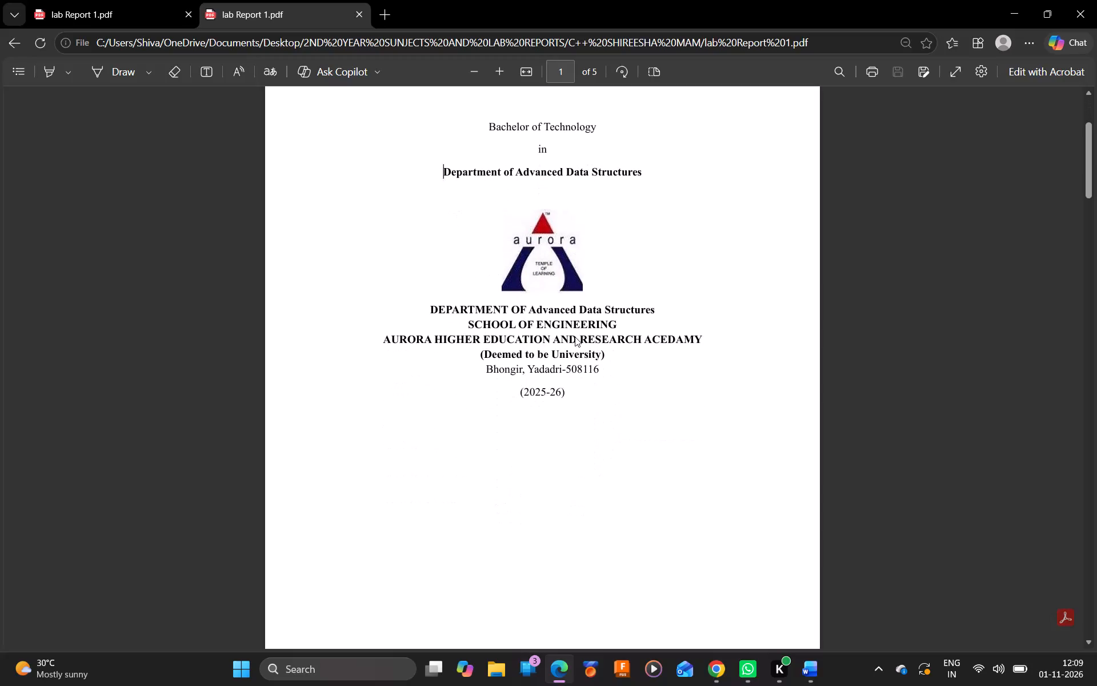
scroll(575, 337, "down", 2)
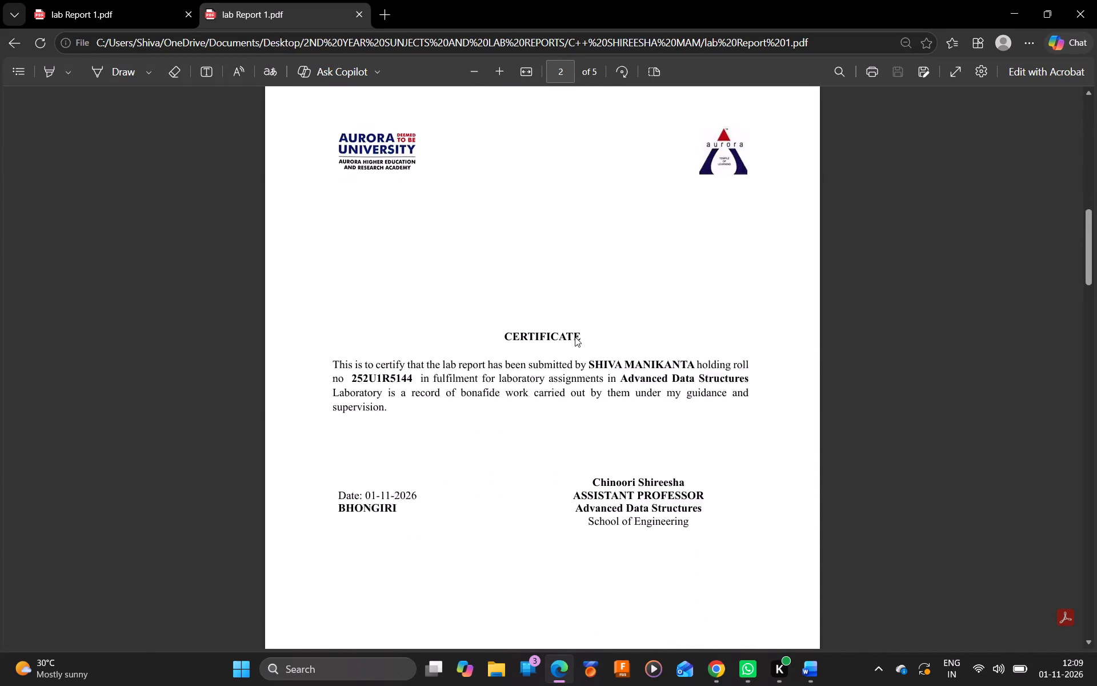
scroll(575, 337, "down", 12)
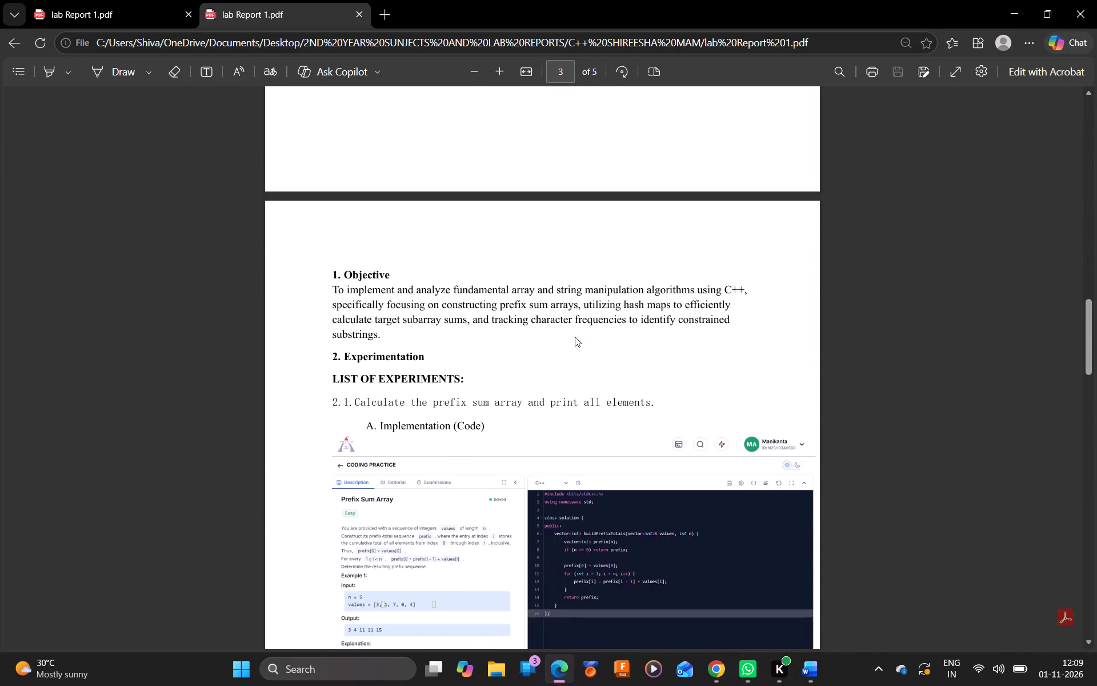
scroll(575, 337, "down", 19)
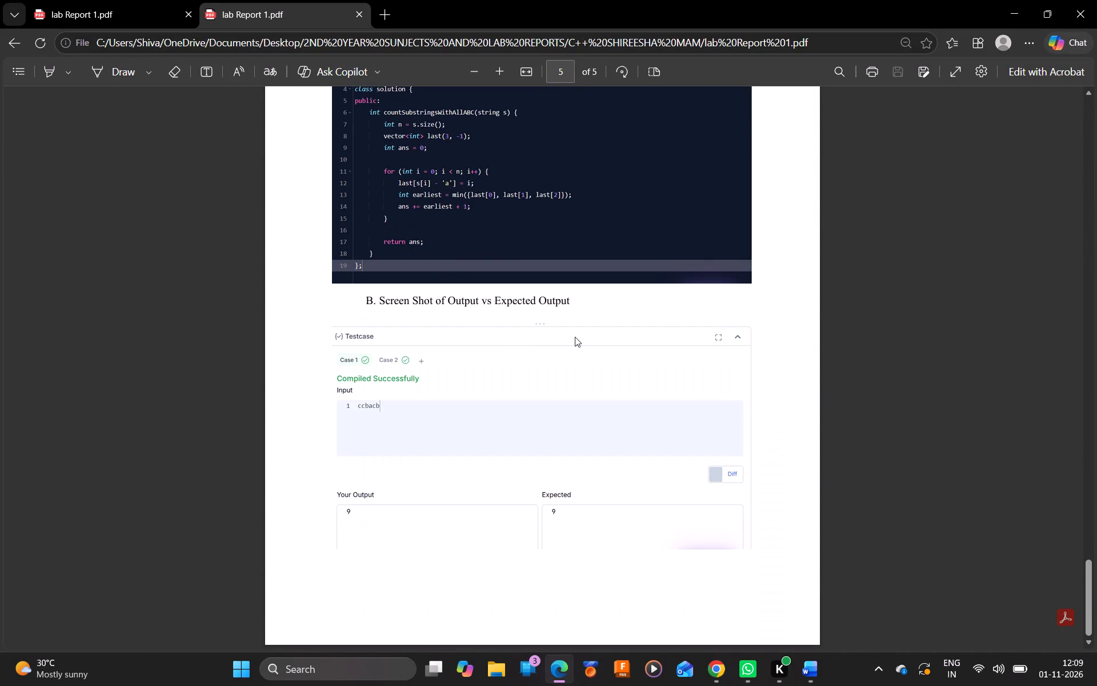
scroll(575, 337, "up", 13)
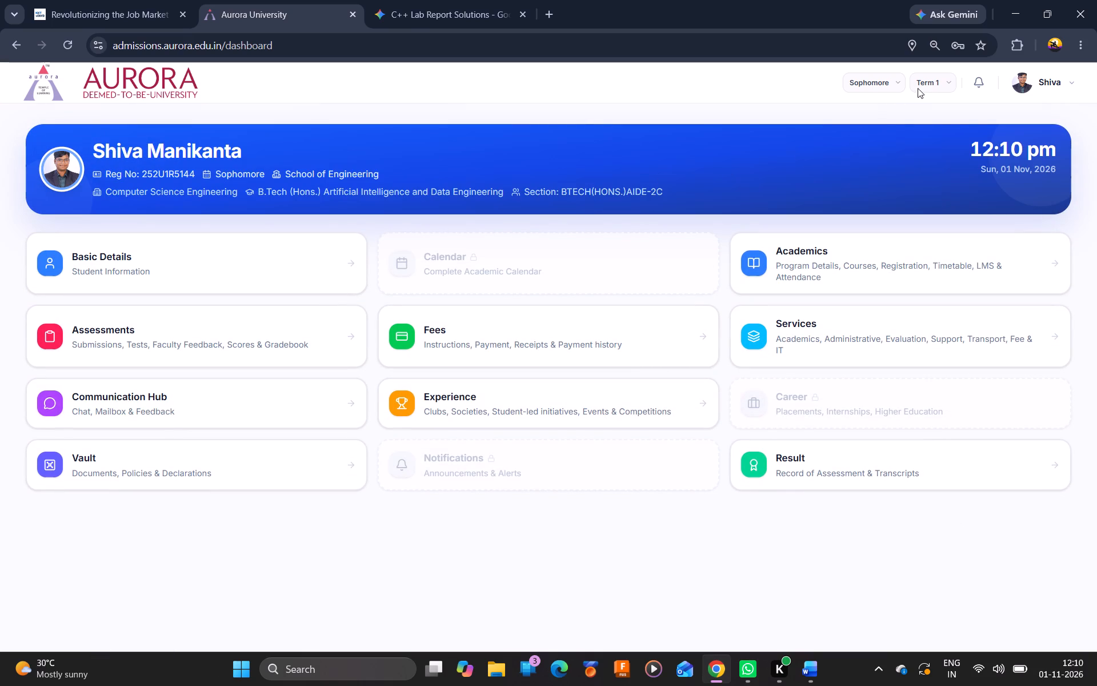
left_click(923, 87)
left_click(926, 115)
left_click(264, 319)
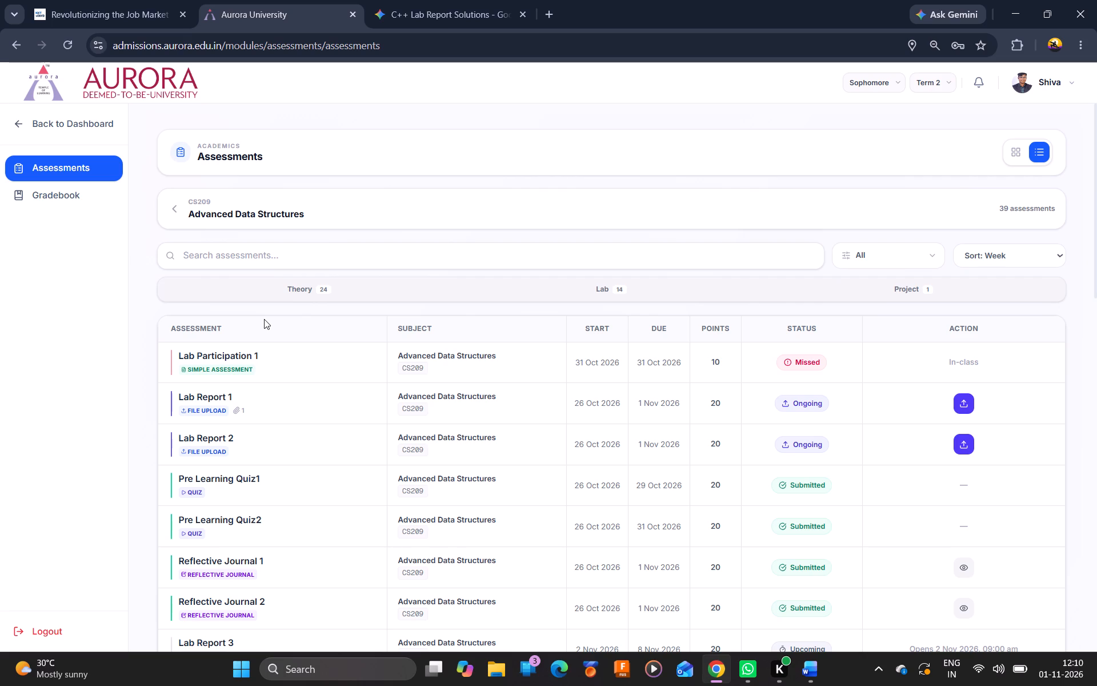
left_click(376, 409)
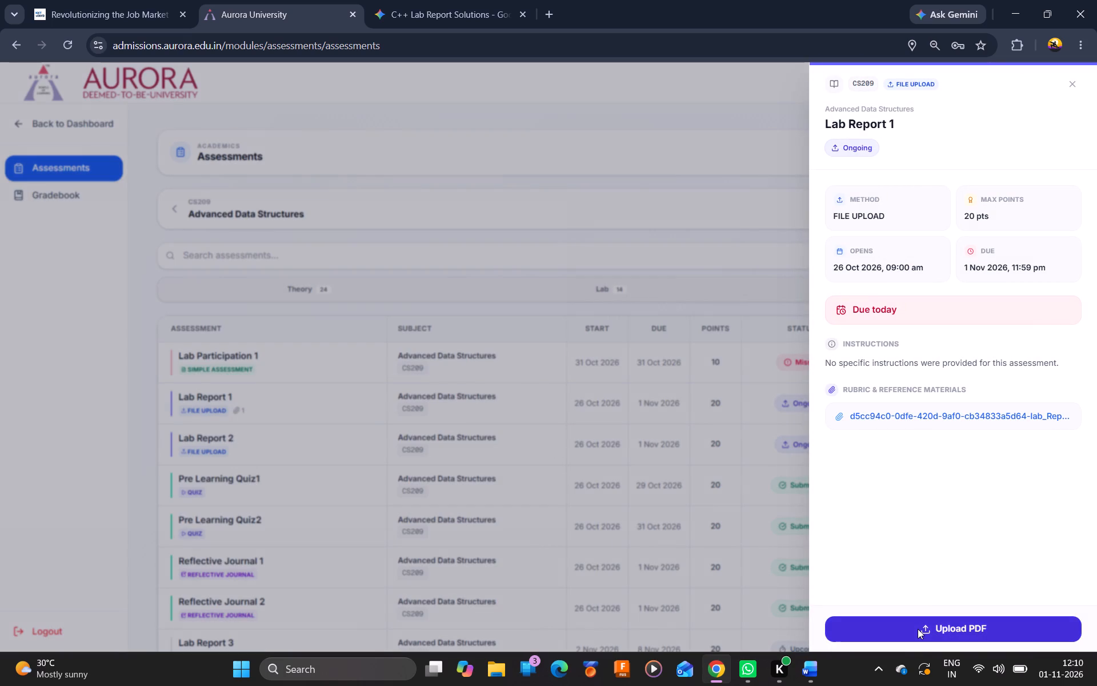
Upload the lab Report 1 PDF from the C++ subject folder inside the Desktop's 2ND YEAR SUNJECTS AND LAB REPORTS folder.
left_click(918, 629)
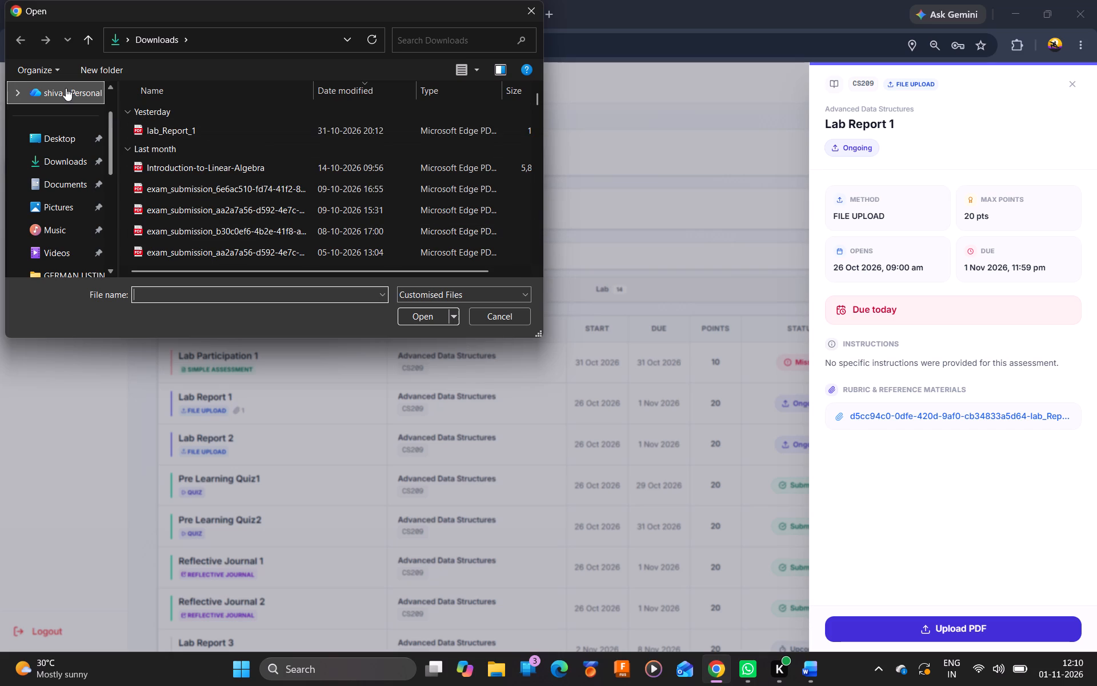
left_click(59, 147)
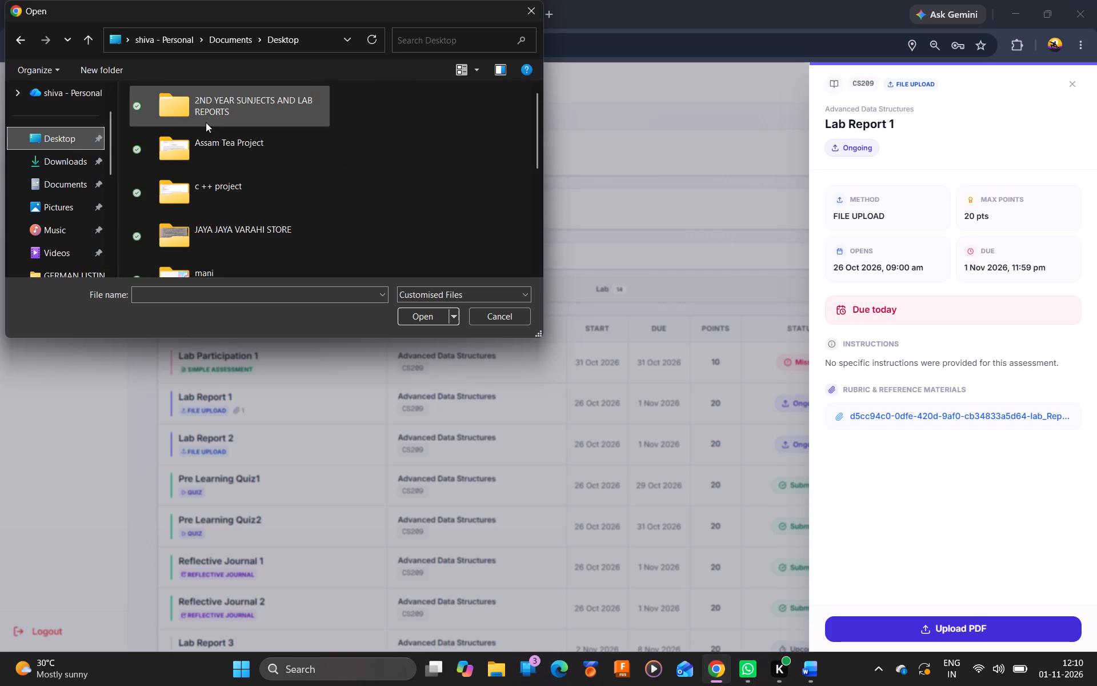
double_click(213, 115)
double_click(196, 133)
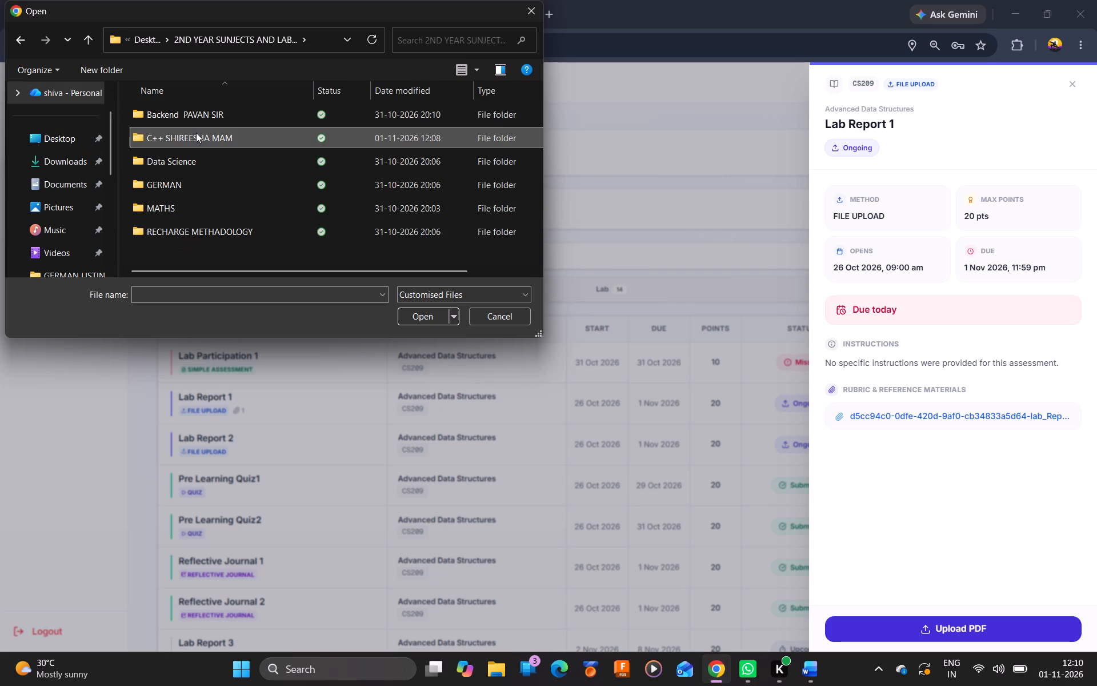
double_click(207, 118)
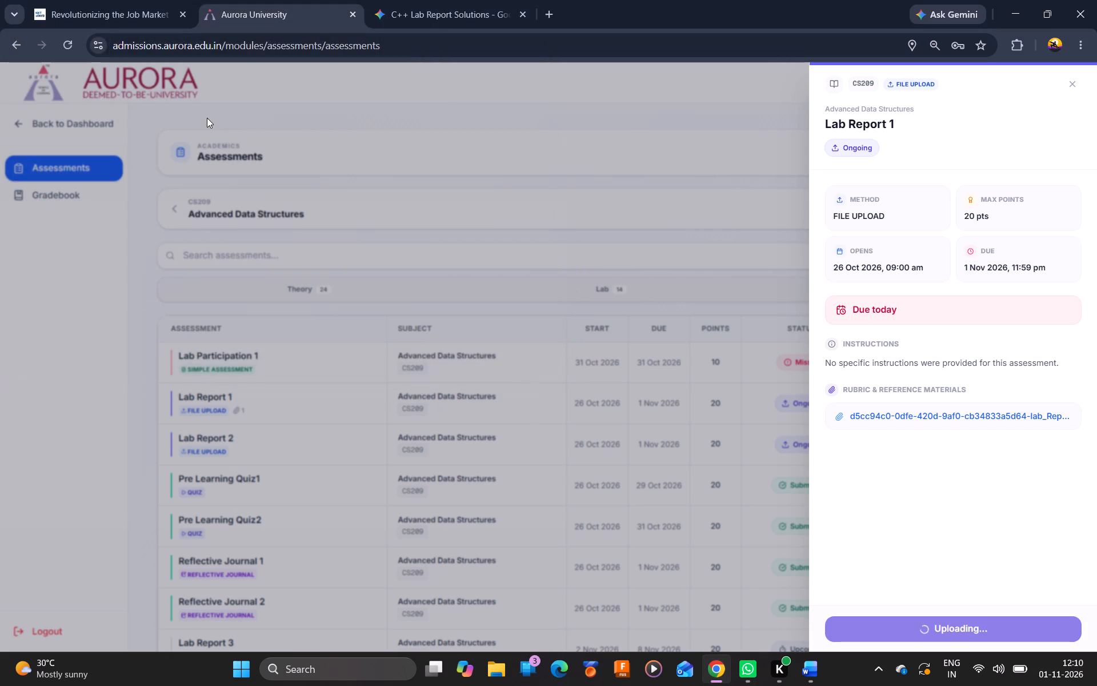
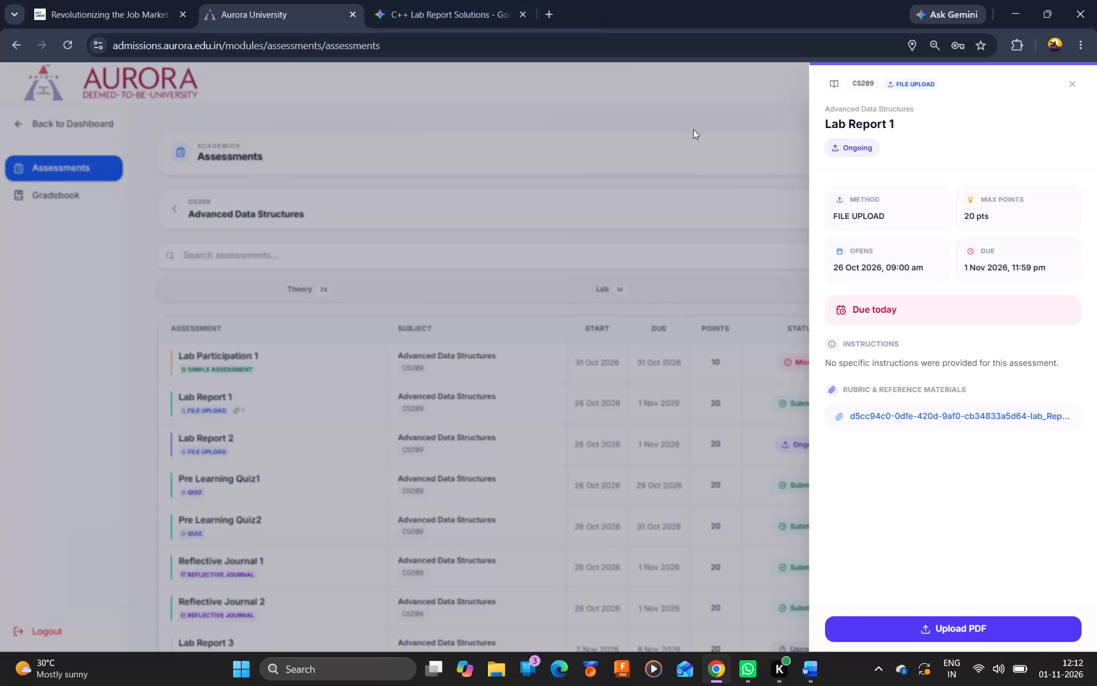
Close the Lab Report 1 details, view its submitted PDF through the certificate page, and return to the assessments list.
left_click(1075, 86)
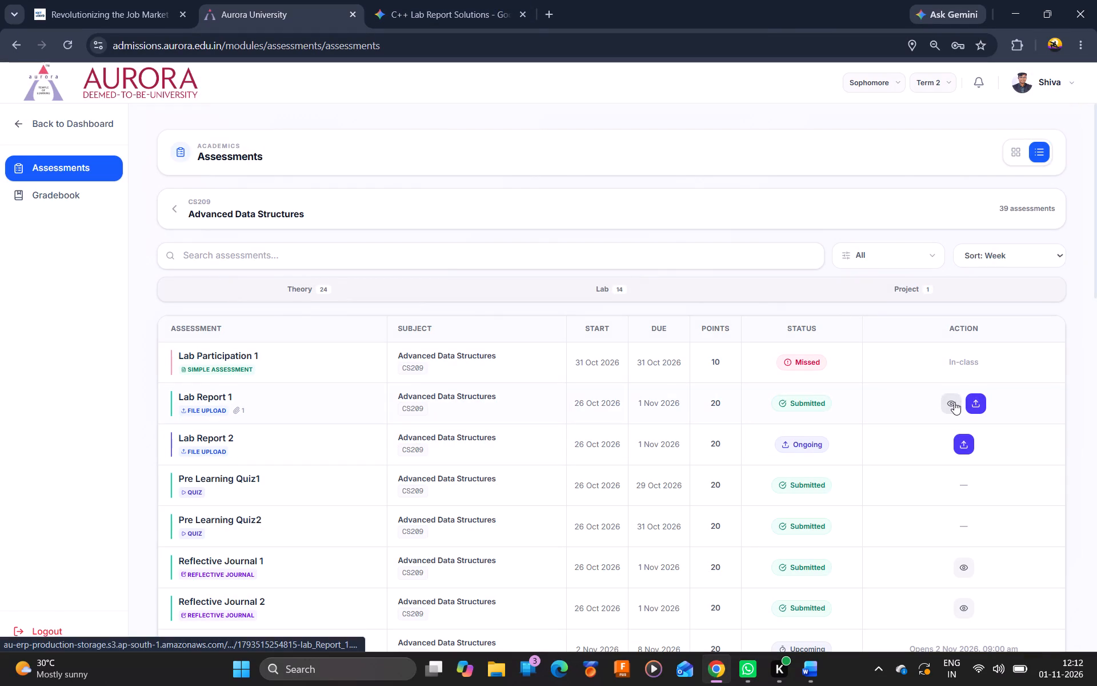
left_click(954, 402)
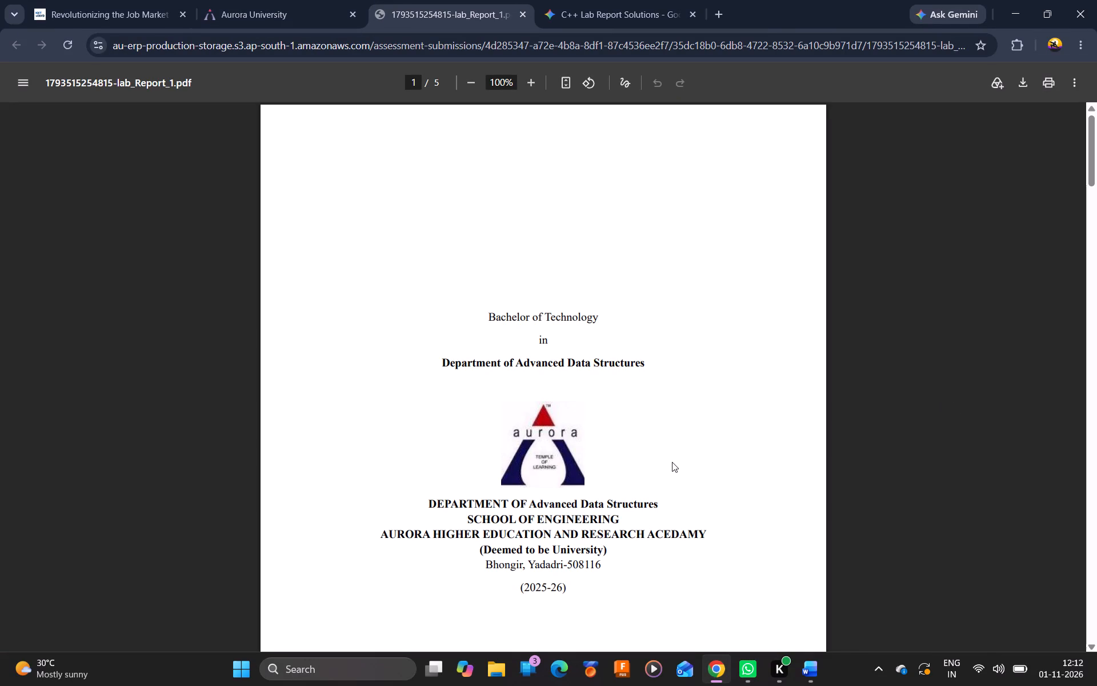
scroll(672, 462, "down", 7)
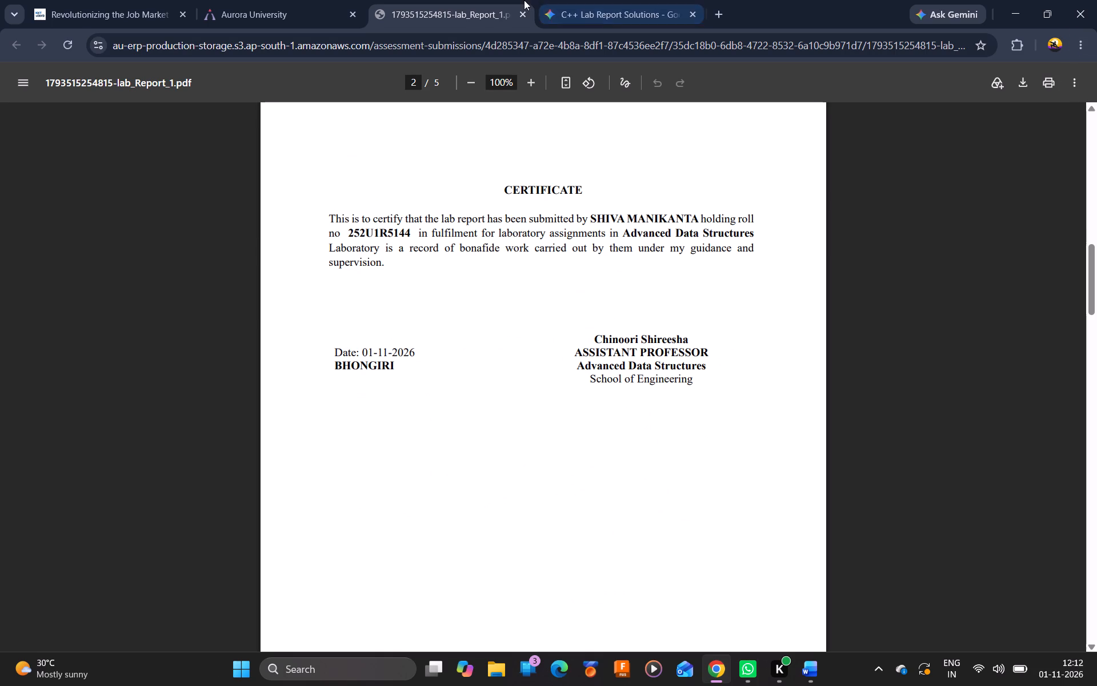
left_click(526, 16)
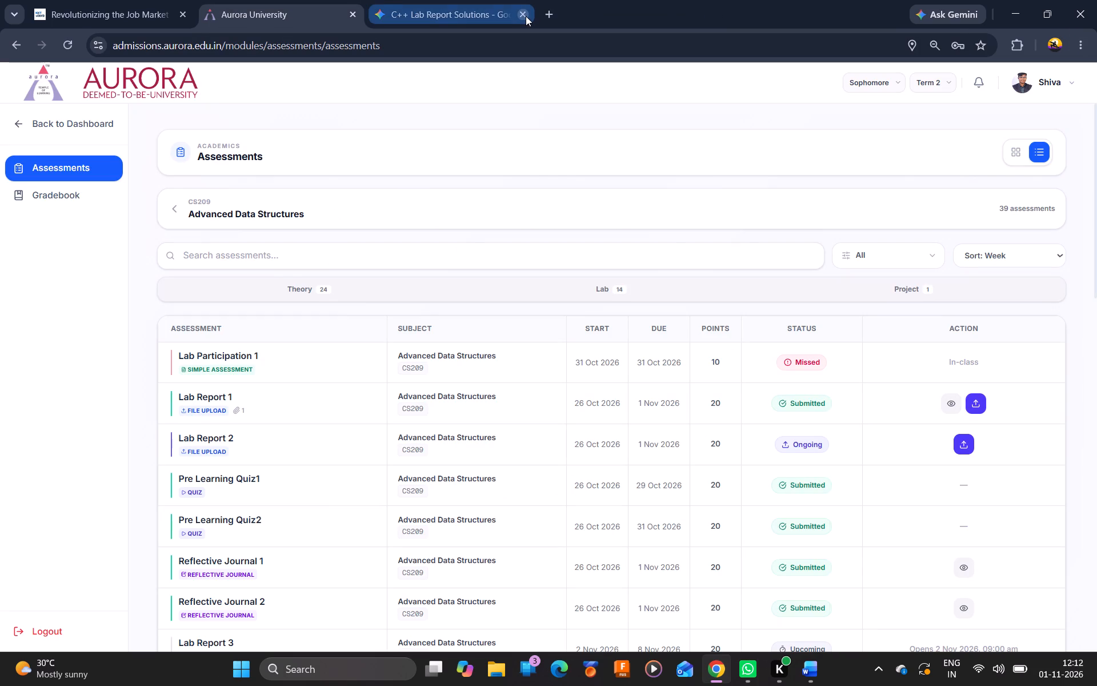